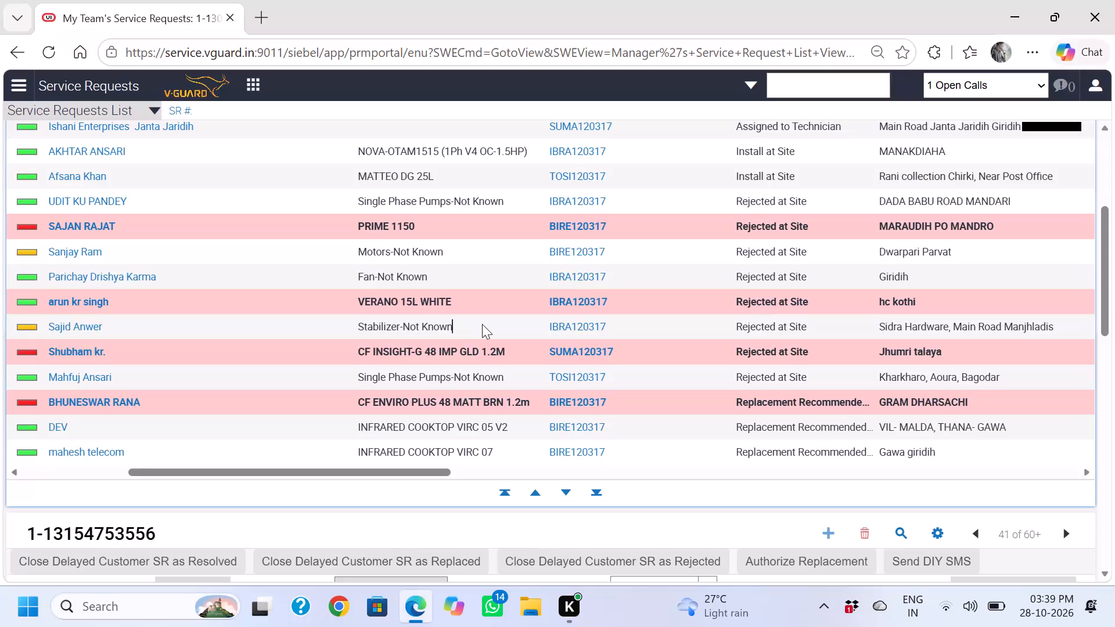
# Examine the Rejected at Site service requests, including those for the CF INSIGHT-G 48 fan and the Single Phase Pumps from Bagodar.
pyautogui.click(468, 351)
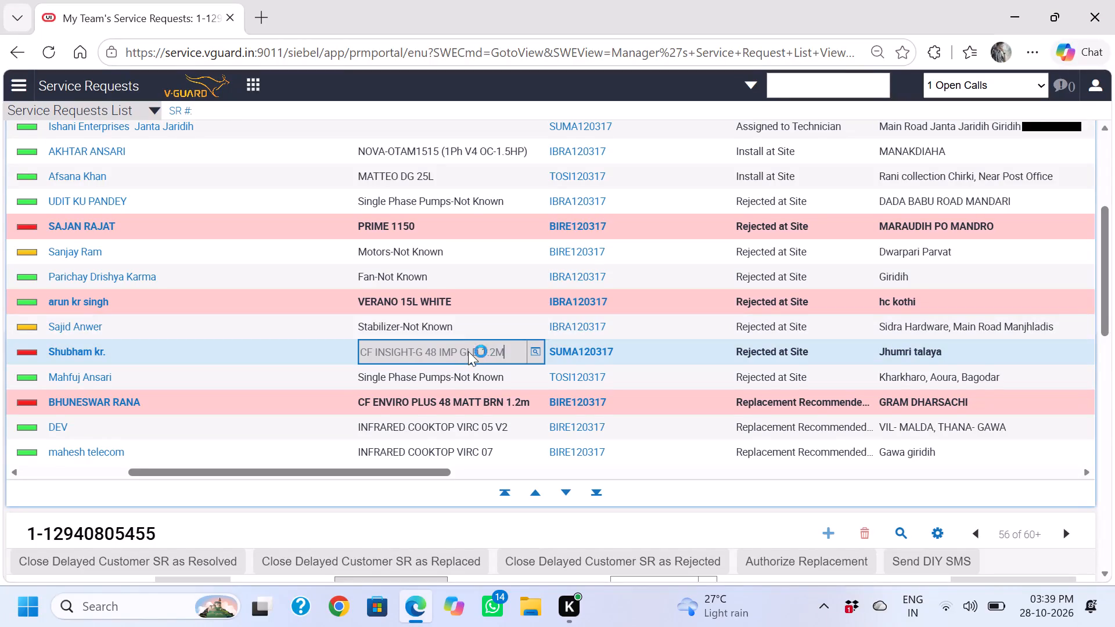
pyautogui.click(461, 376)
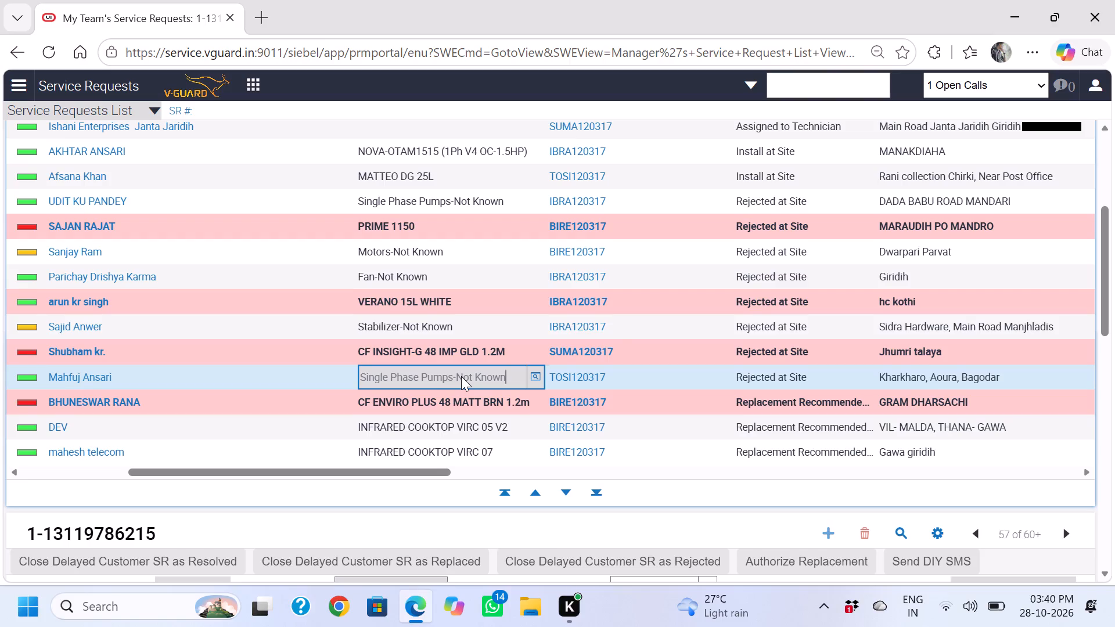
pyautogui.scroll(-1, 612, 323)
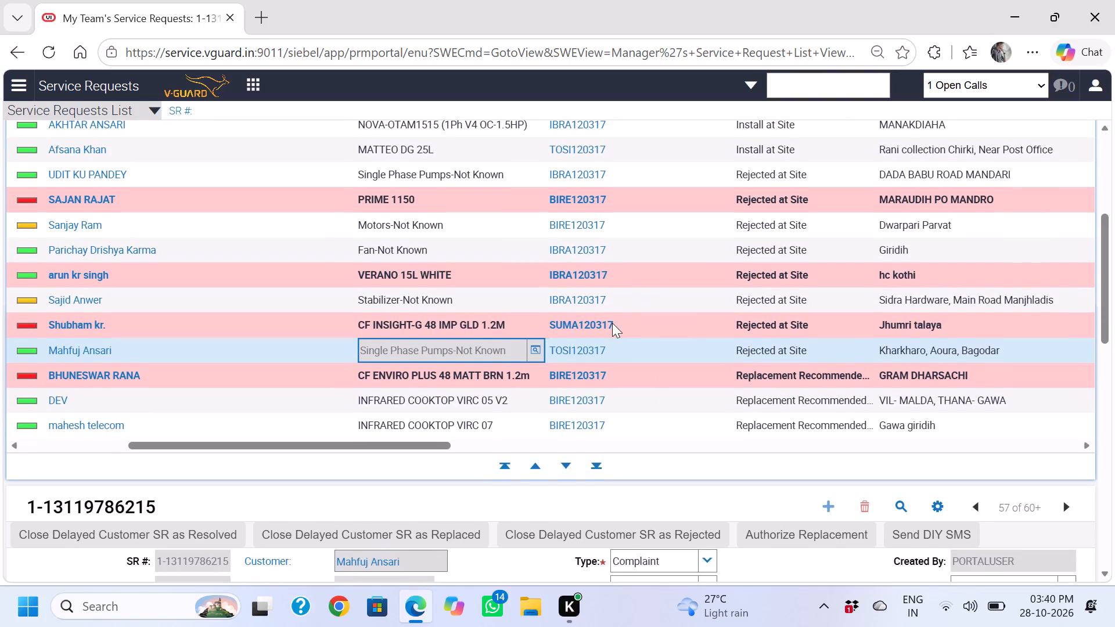
pyautogui.scroll(-2, 612, 323)
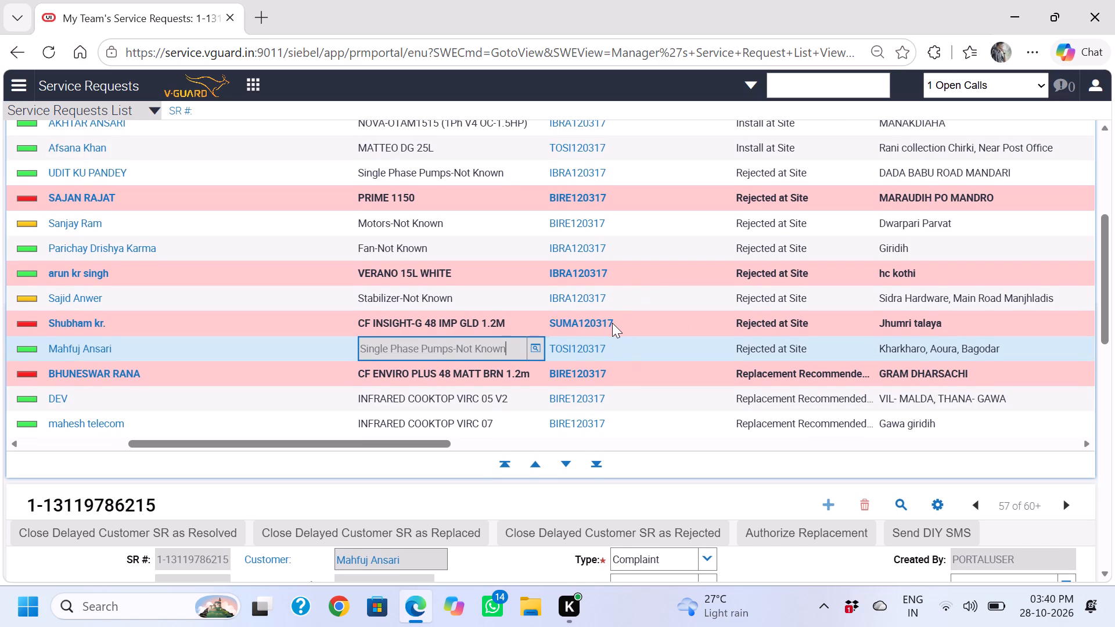
pyautogui.scroll(-3, 612, 323)
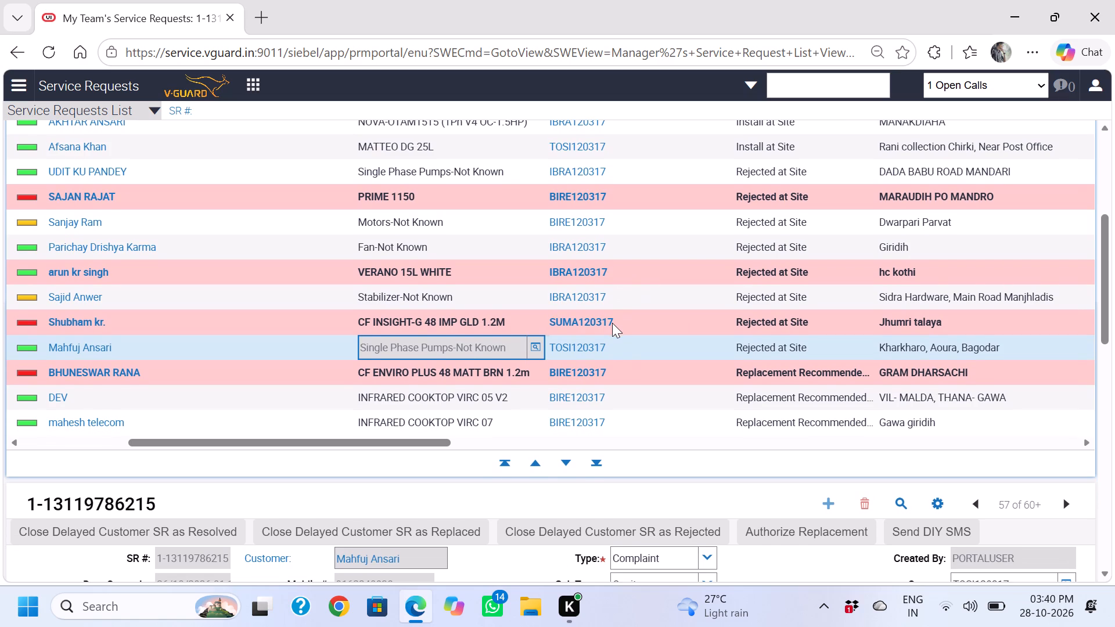
pyautogui.scroll(-6, 612, 323)
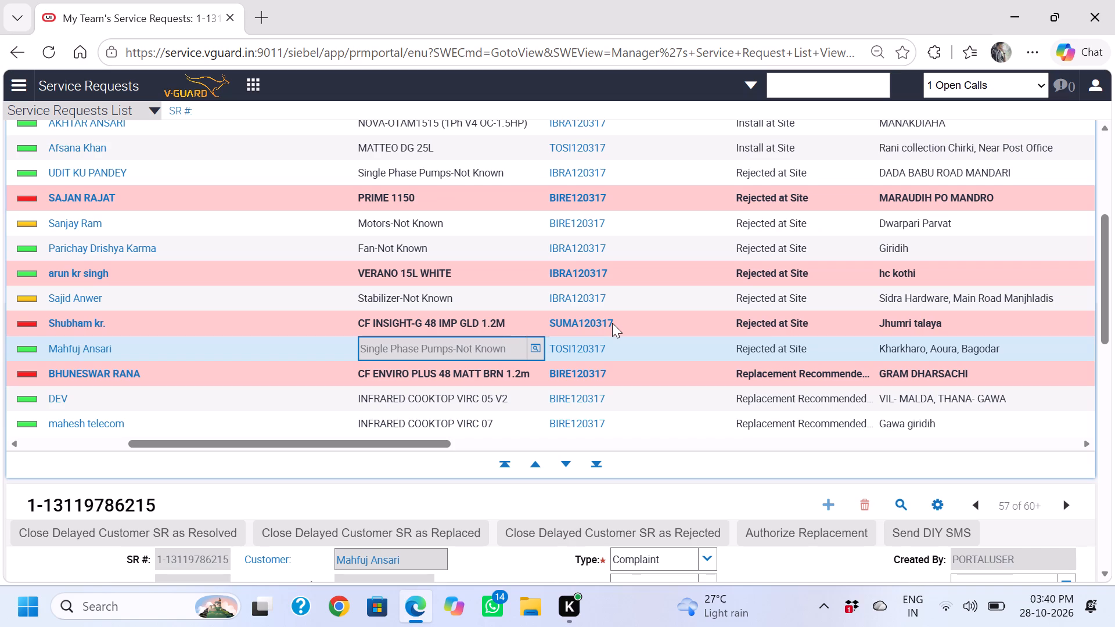
pyautogui.scroll(-1, 612, 323)
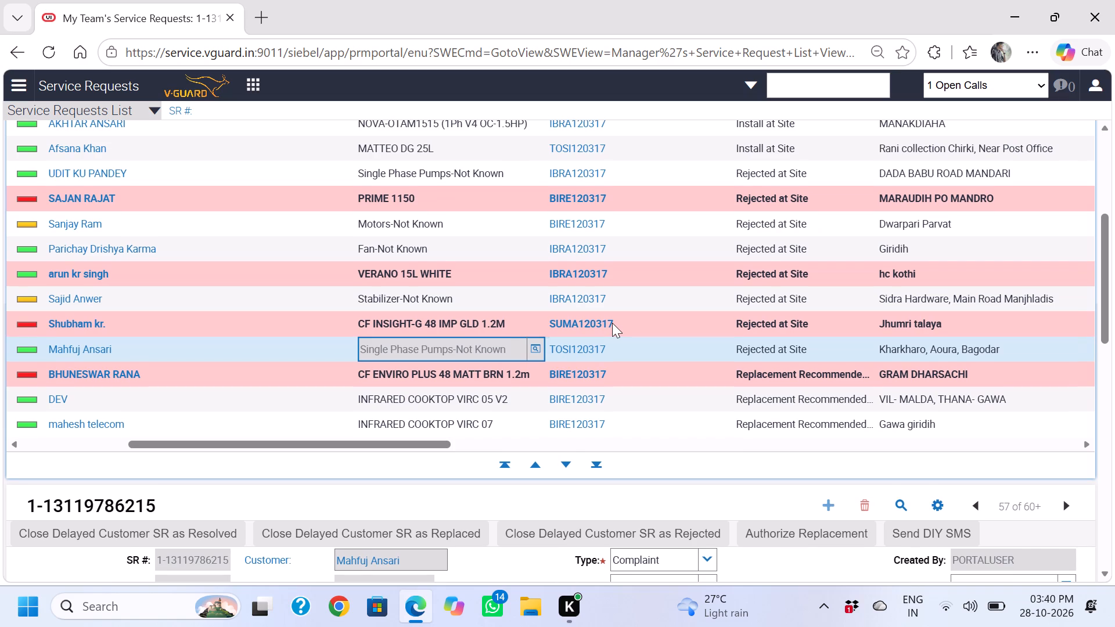
pyautogui.scroll(-3, 612, 323)
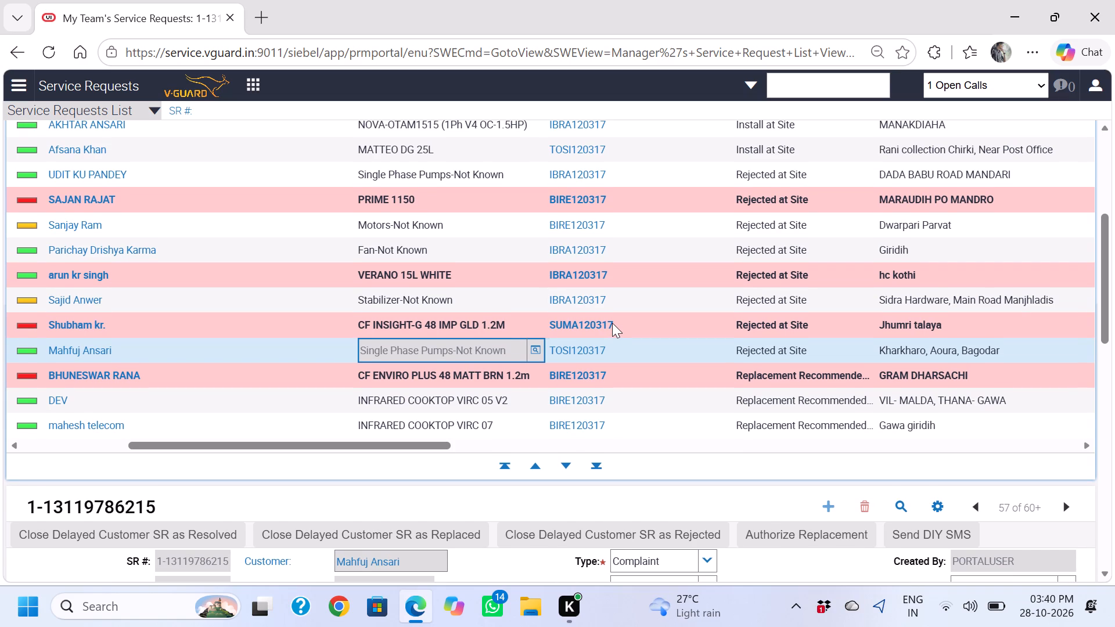
pyautogui.scroll(-3, 612, 323)
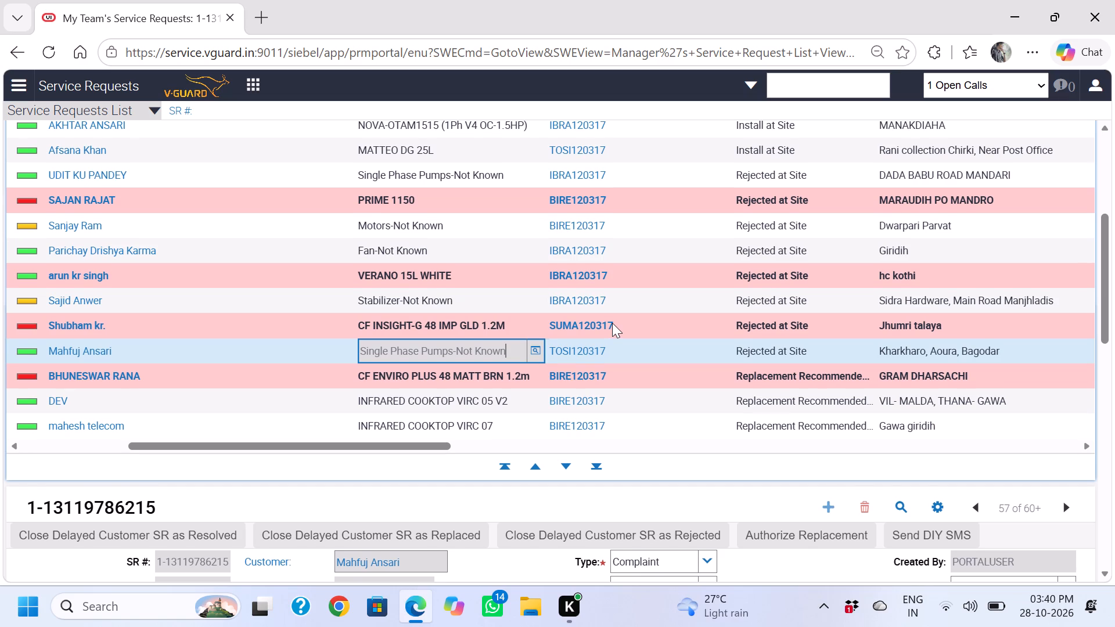
pyautogui.scroll(-2, 612, 323)
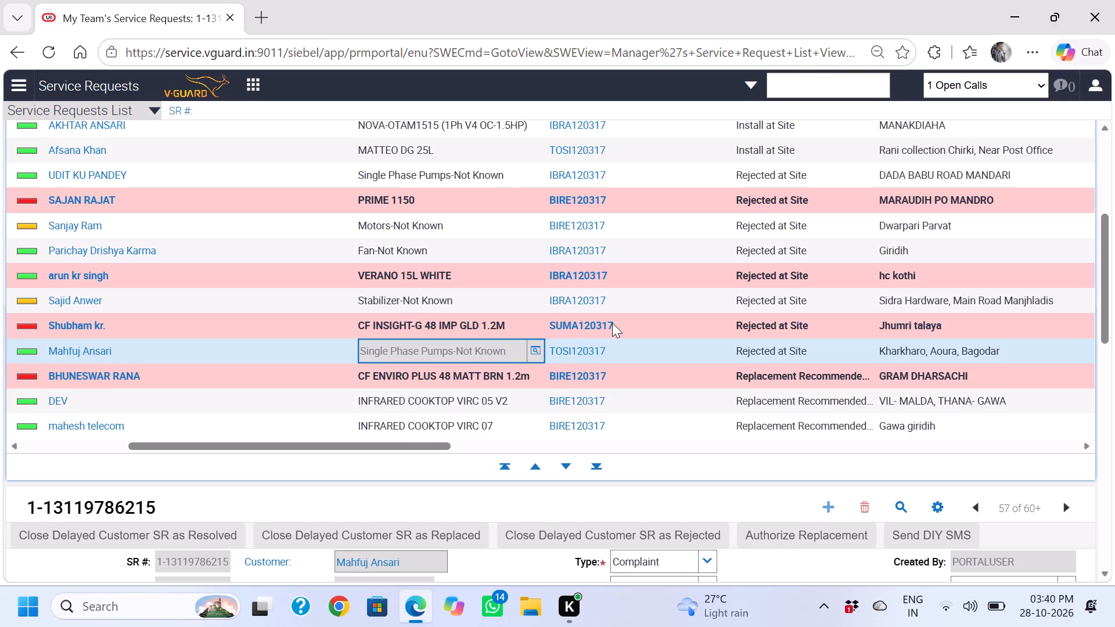
pyautogui.scroll(-2, 612, 323)
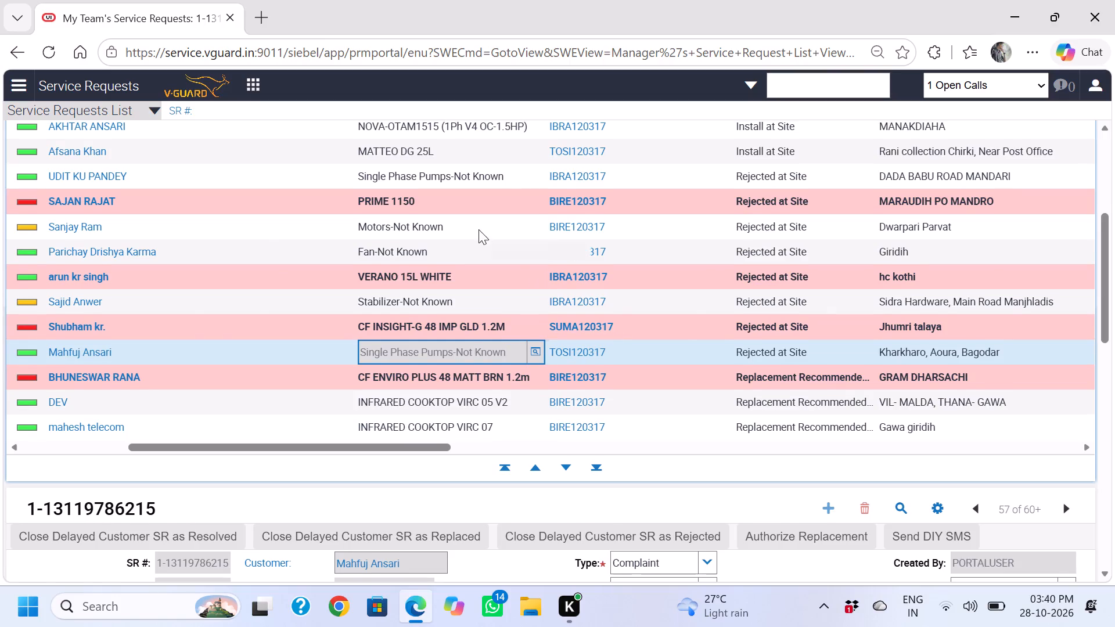
pyautogui.hscroll(4, 479, 229)
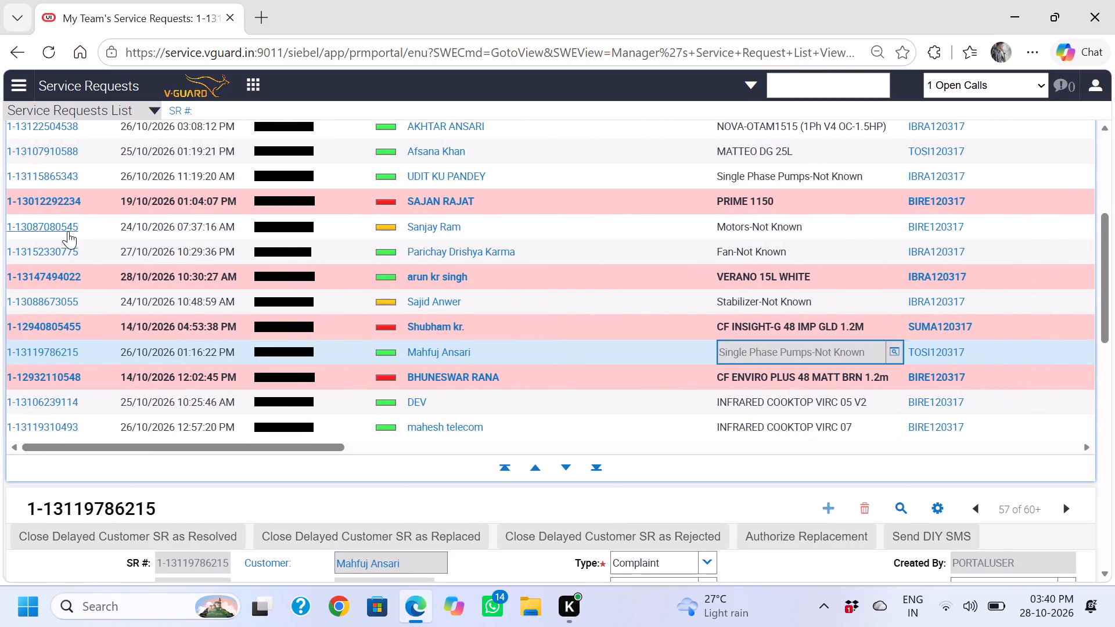
pyautogui.click(66, 228)
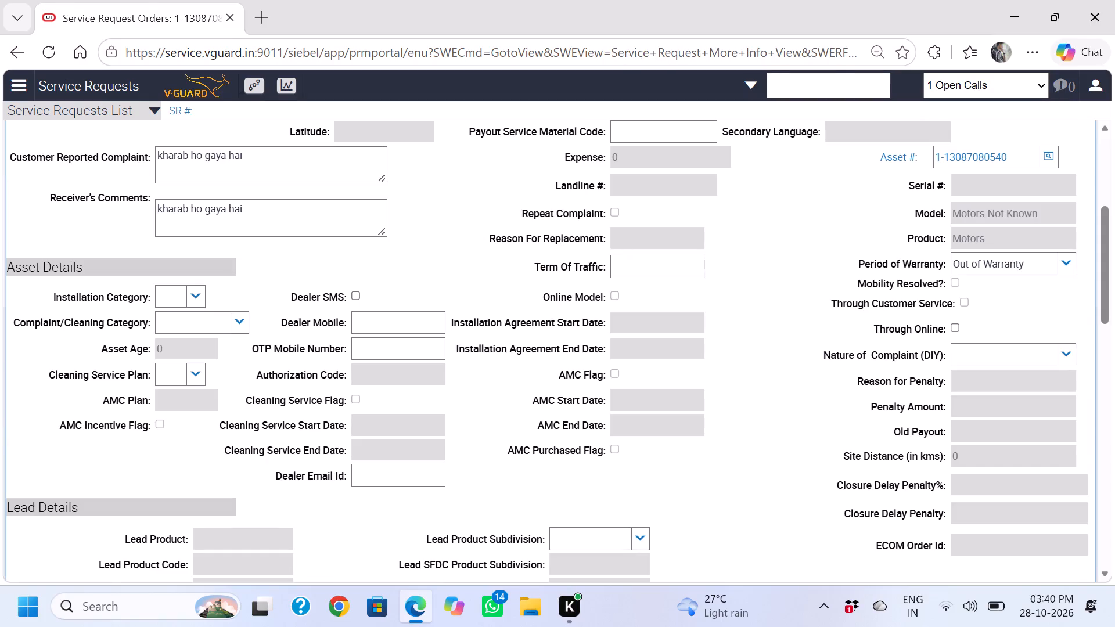
pyautogui.scroll(2, 621, 283)
pyautogui.scroll(-1, 833, 350)
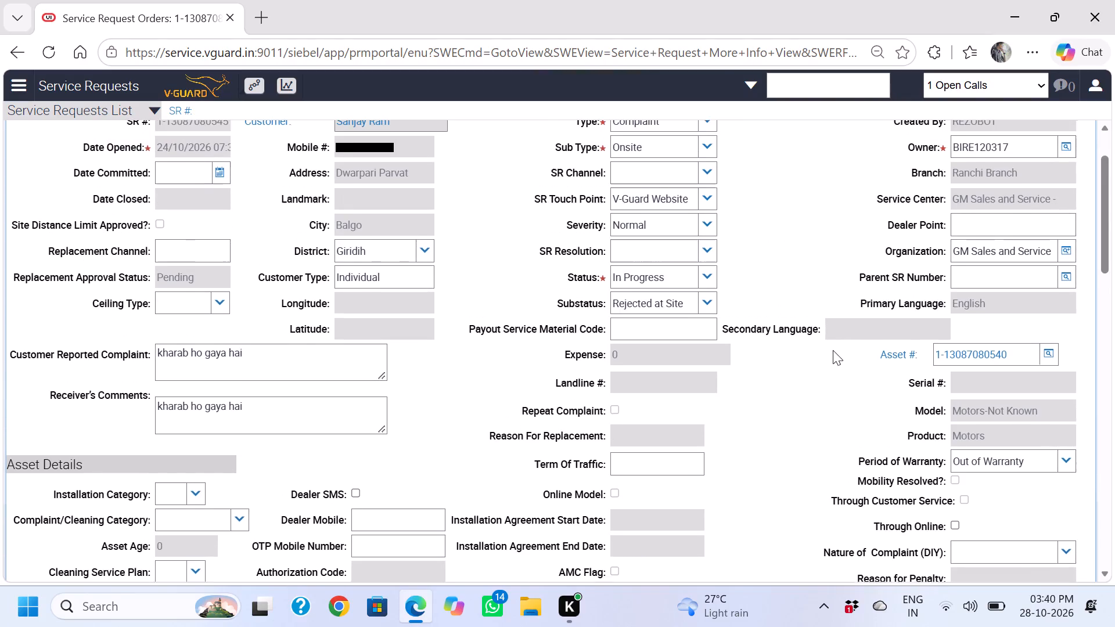
pyautogui.scroll(-2, 833, 350)
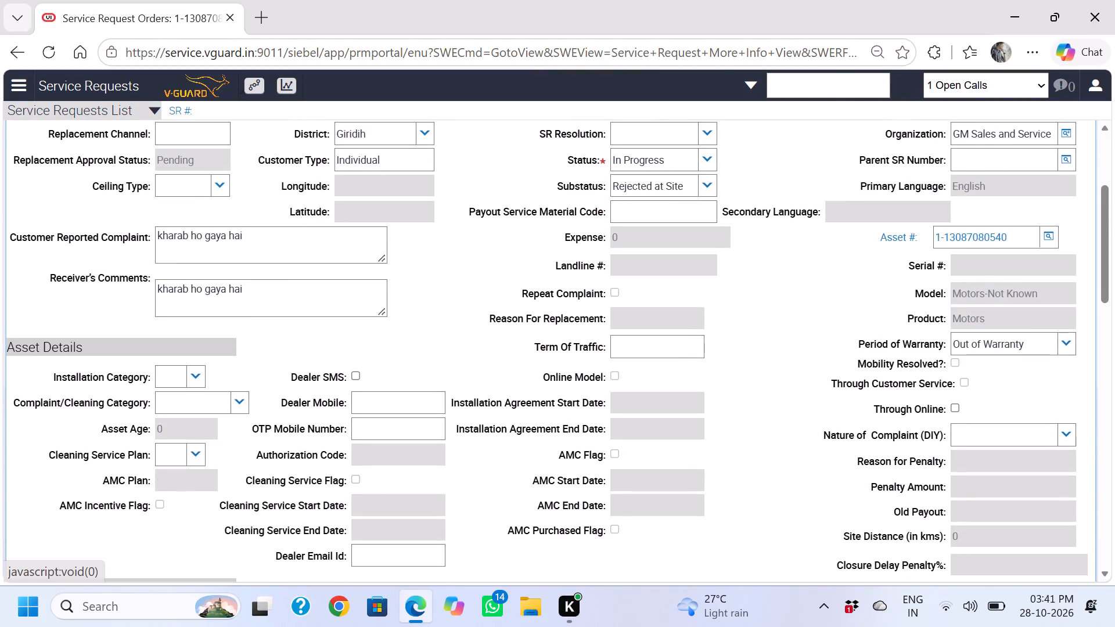
pyautogui.scroll(-1, 924, 295)
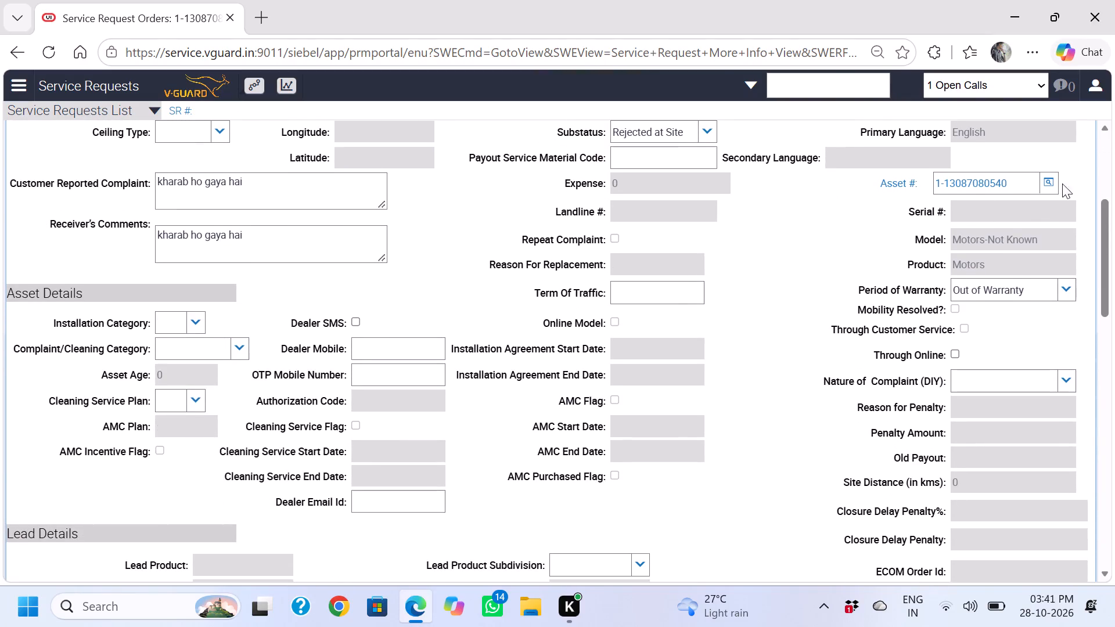
# Check the request's linked asset and the products available for its model, and return to the service requests list without changes.
pyautogui.click(1051, 188)
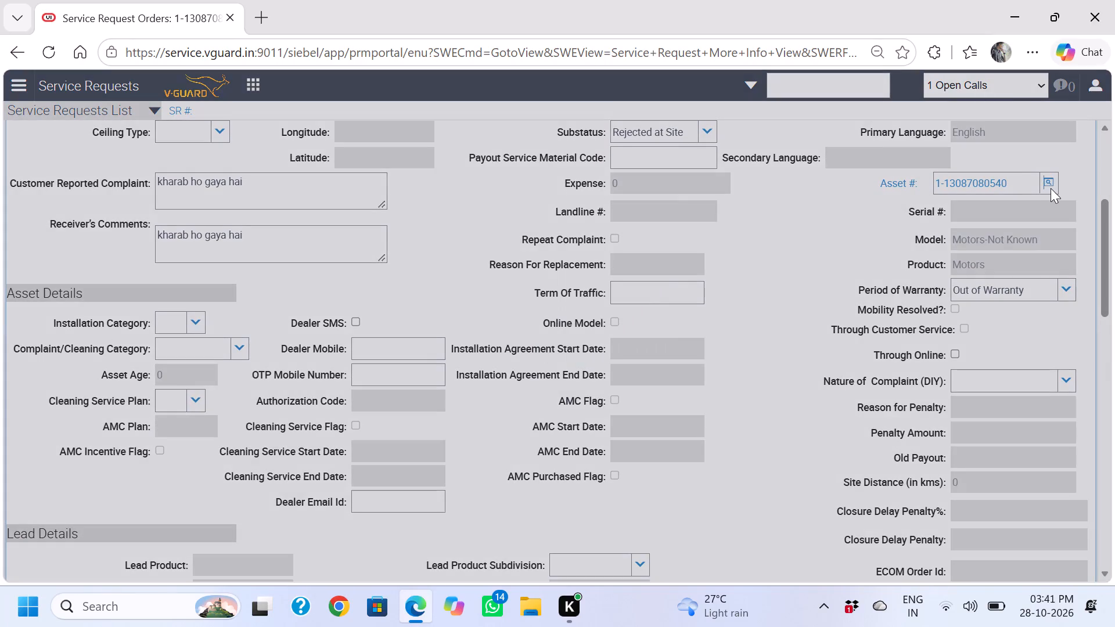
pyautogui.click(778, 402)
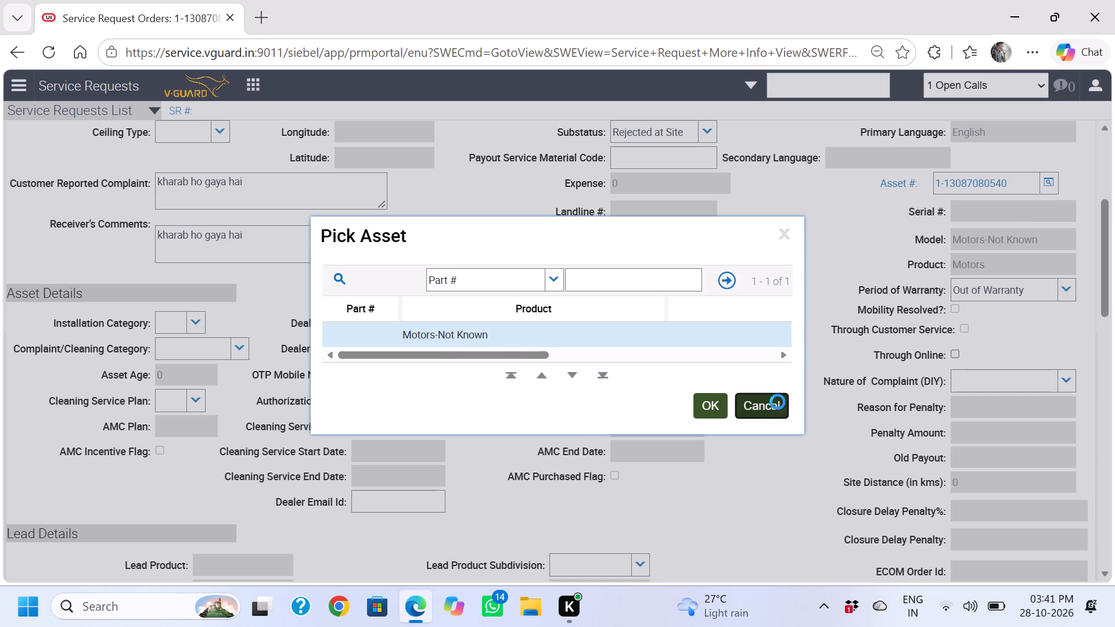
pyautogui.click(910, 185)
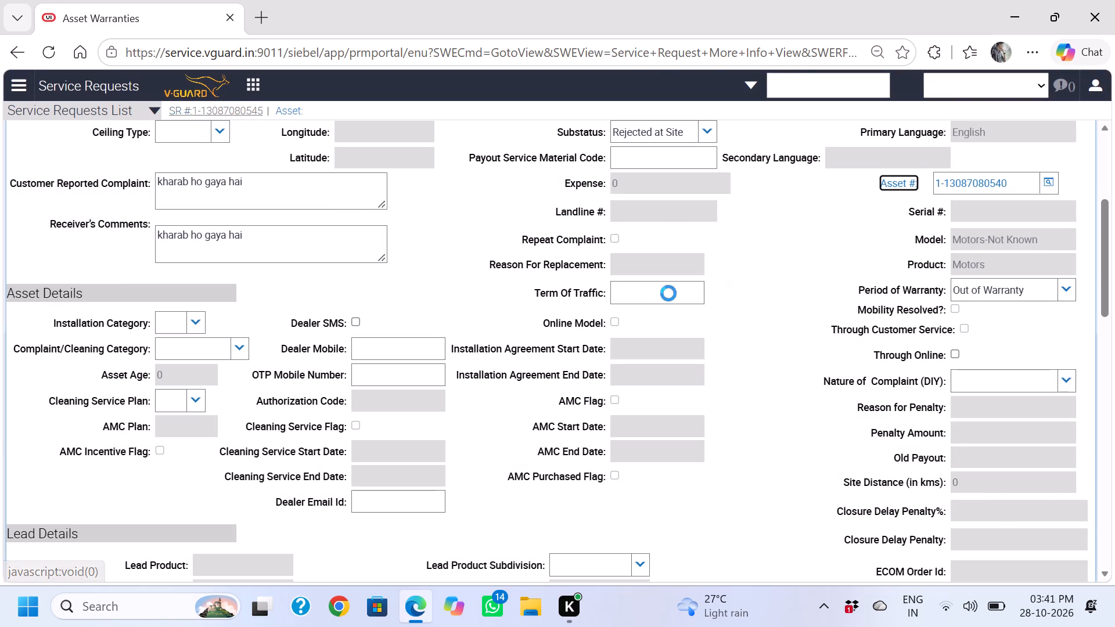
pyautogui.scroll(2, 625, 304)
pyautogui.click(574, 218)
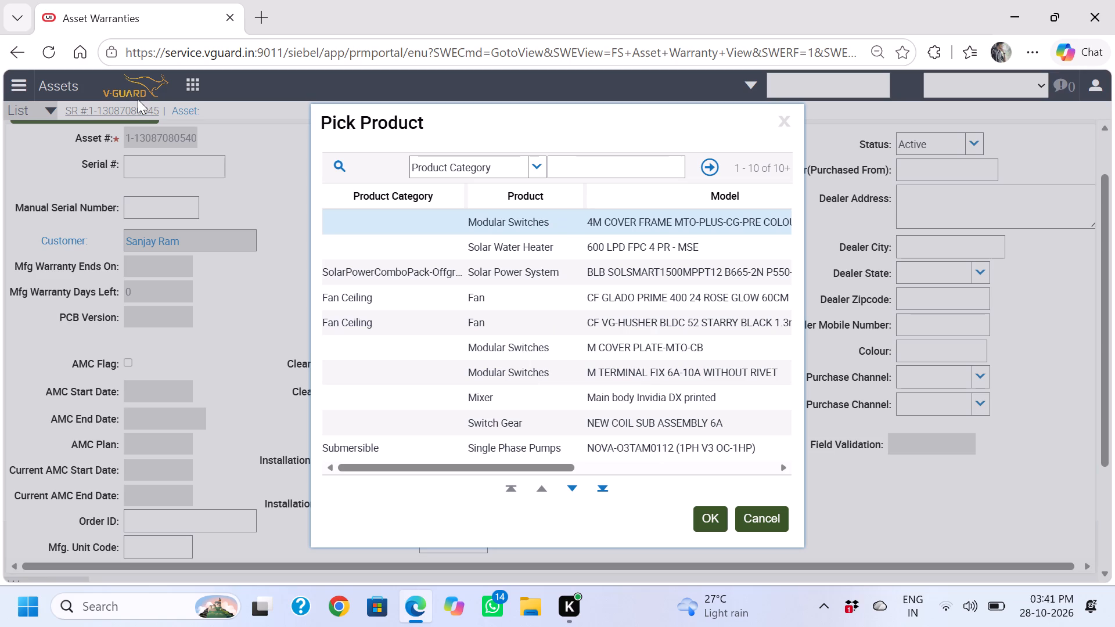
pyautogui.click(12, 45)
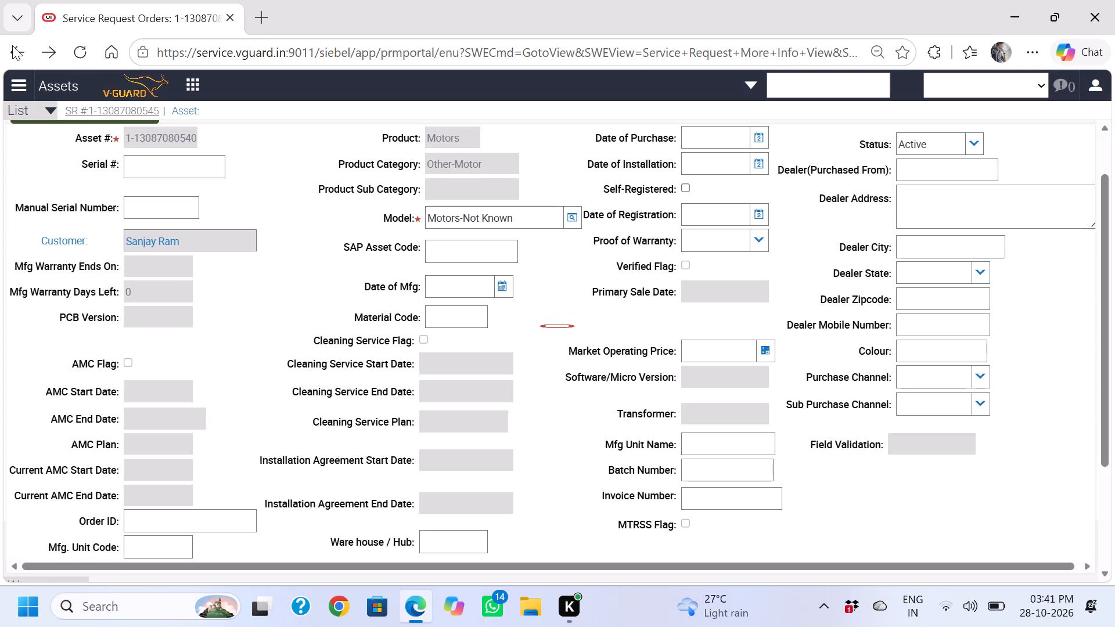
pyautogui.click(12, 45)
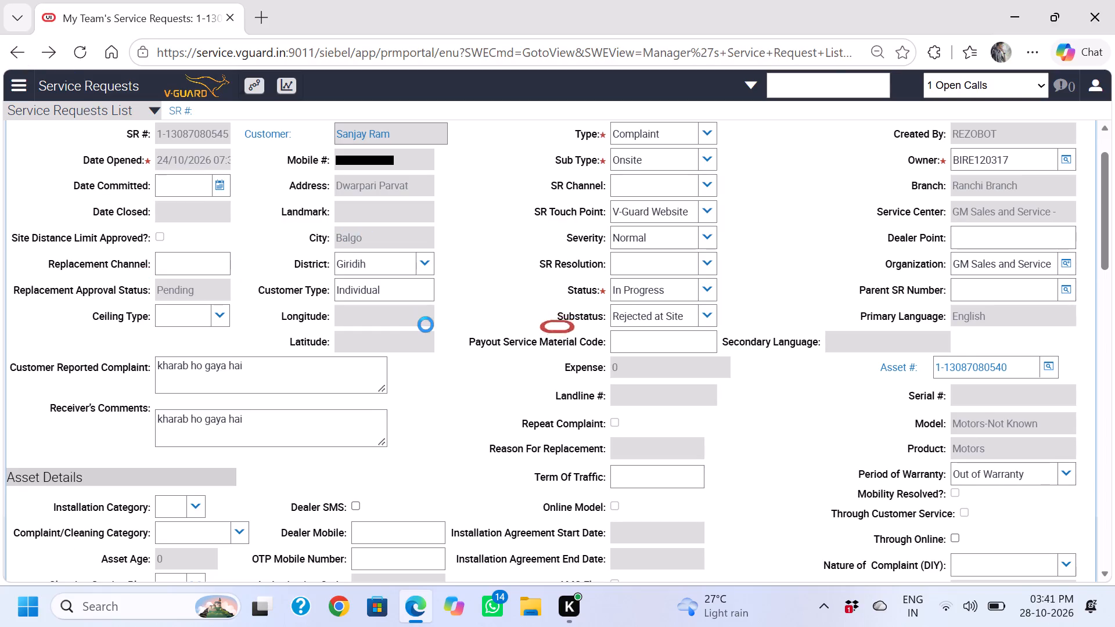
# Select the Resolved at Site Dealer SR from Hirodih and examine its details alongside the other resolved requests.
pyautogui.scroll(-1, 664, 386)
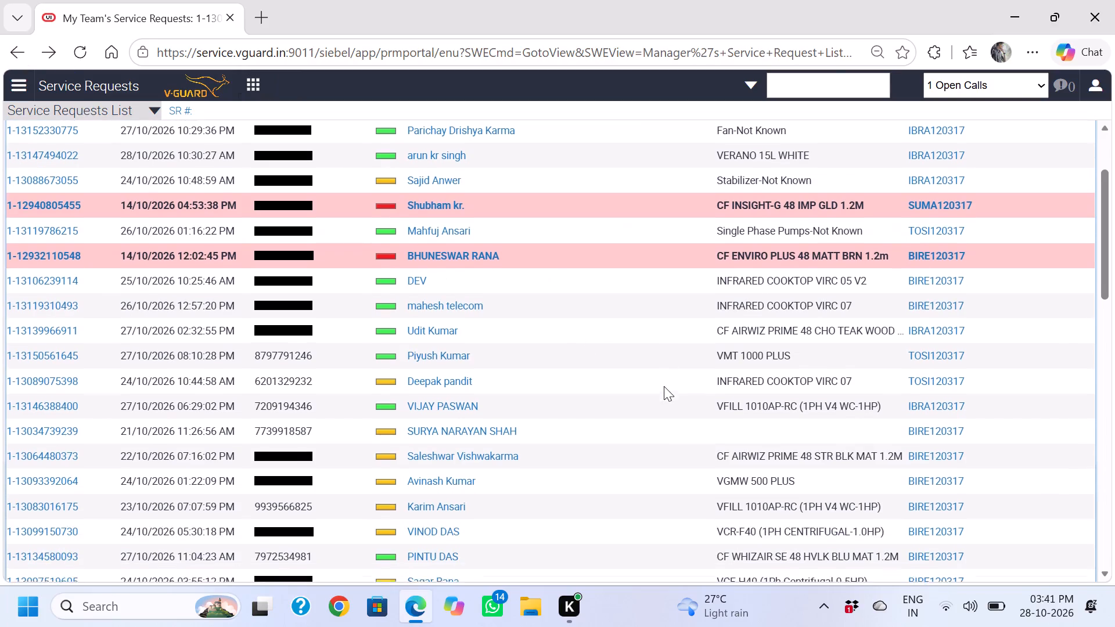
pyautogui.scroll(-3, 664, 386)
pyautogui.hscroll(-4, 664, 386)
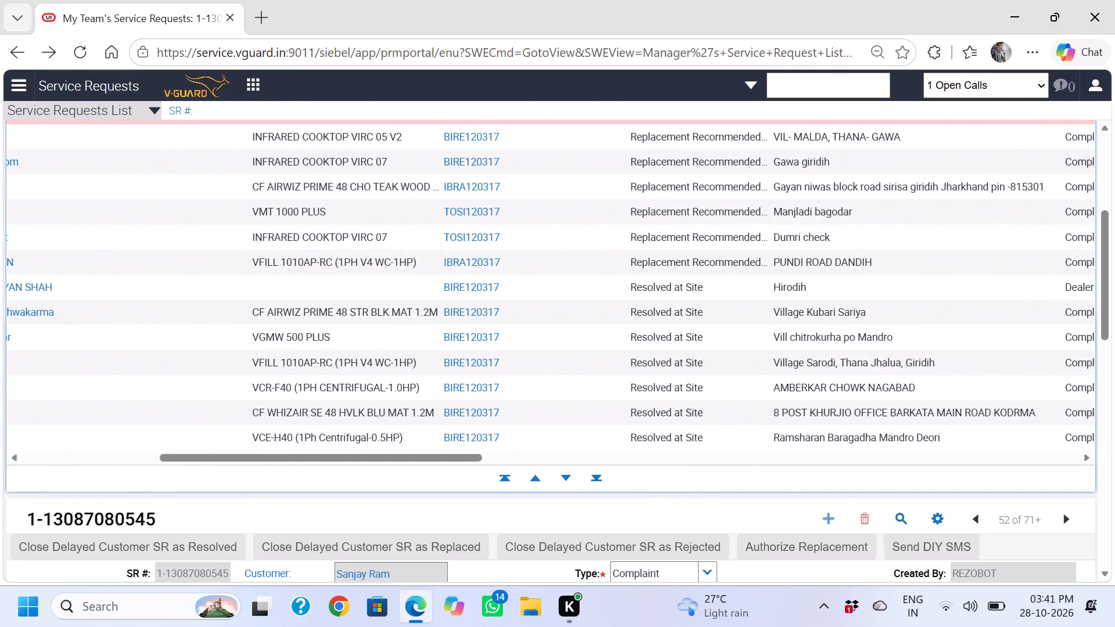
pyautogui.click(560, 290)
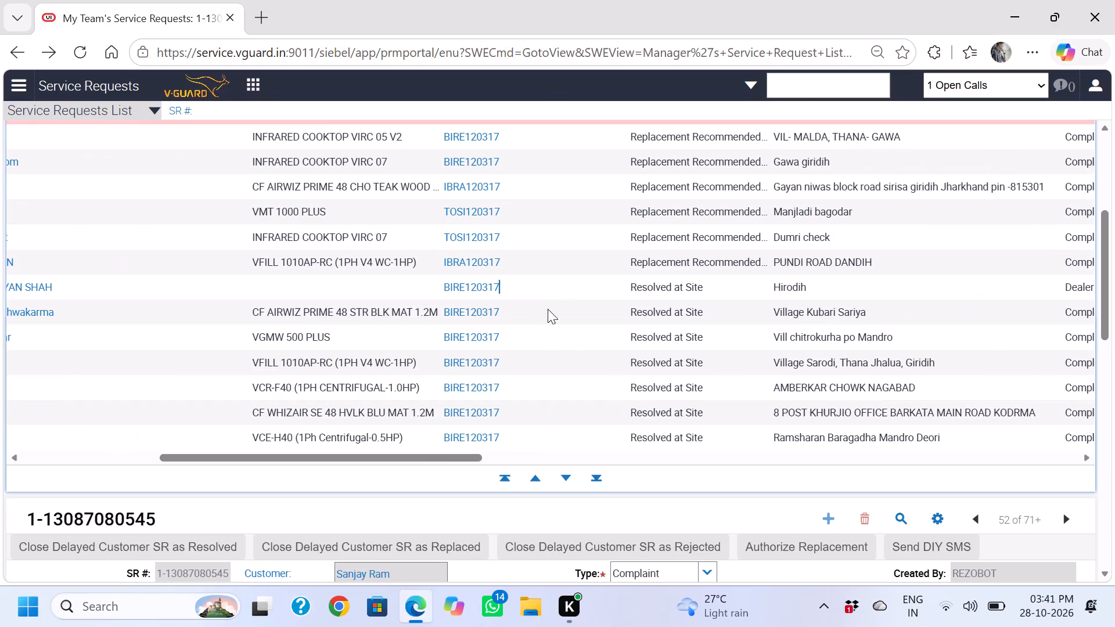
pyautogui.hscroll(-1, 532, 329)
pyautogui.scroll(-1, 532, 329)
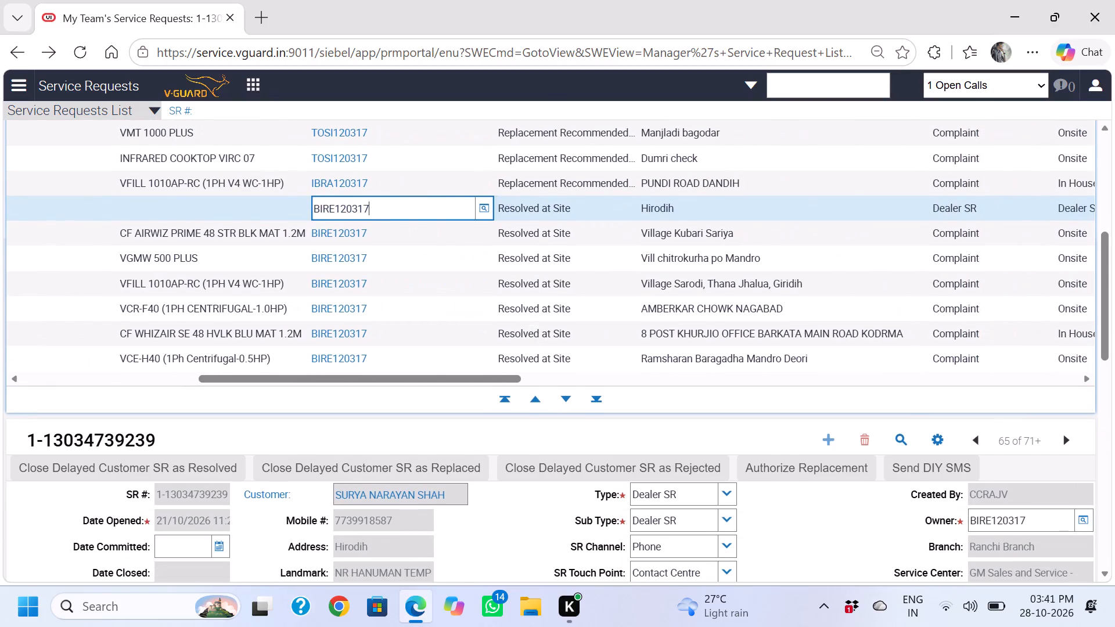
pyautogui.hscroll(7, 532, 329)
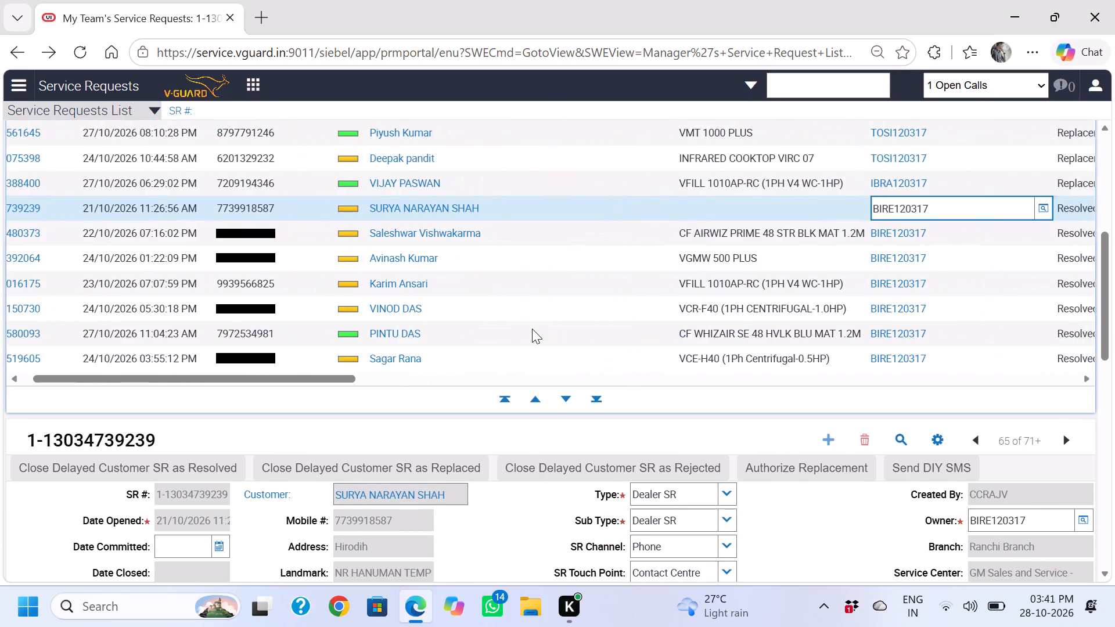
# Select the Resolved at Site VGMW 500 PLUS request and review its complaint, status, asset and customer details, highlighting the customer name.
pyautogui.hscroll(1, 532, 329)
pyautogui.hscroll(-1, 532, 329)
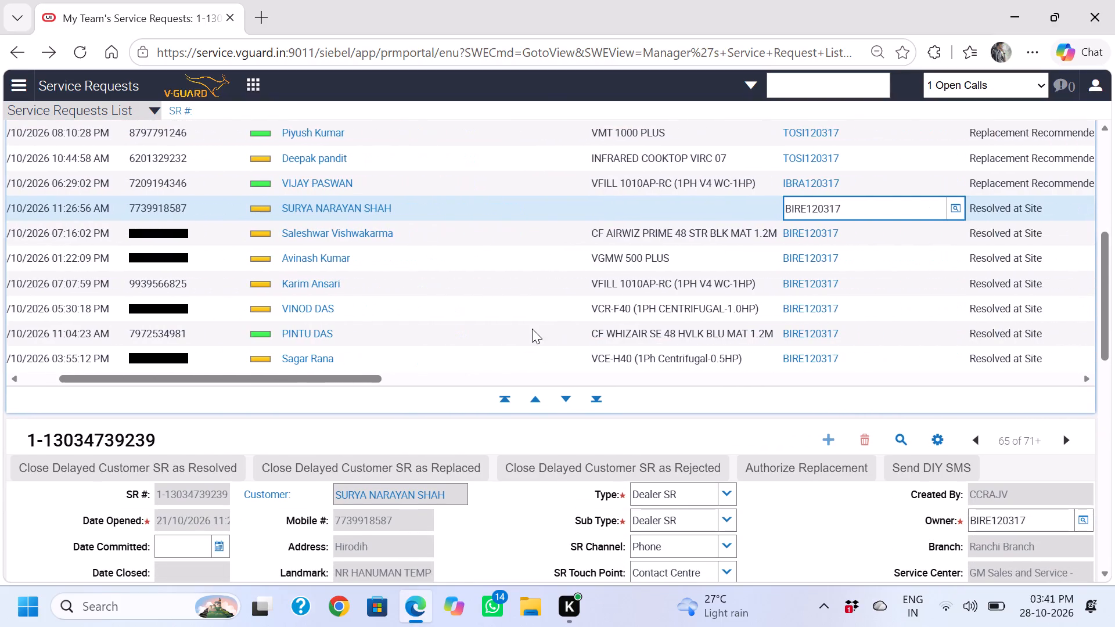
pyautogui.hscroll(-1, 532, 329)
pyautogui.click(550, 261)
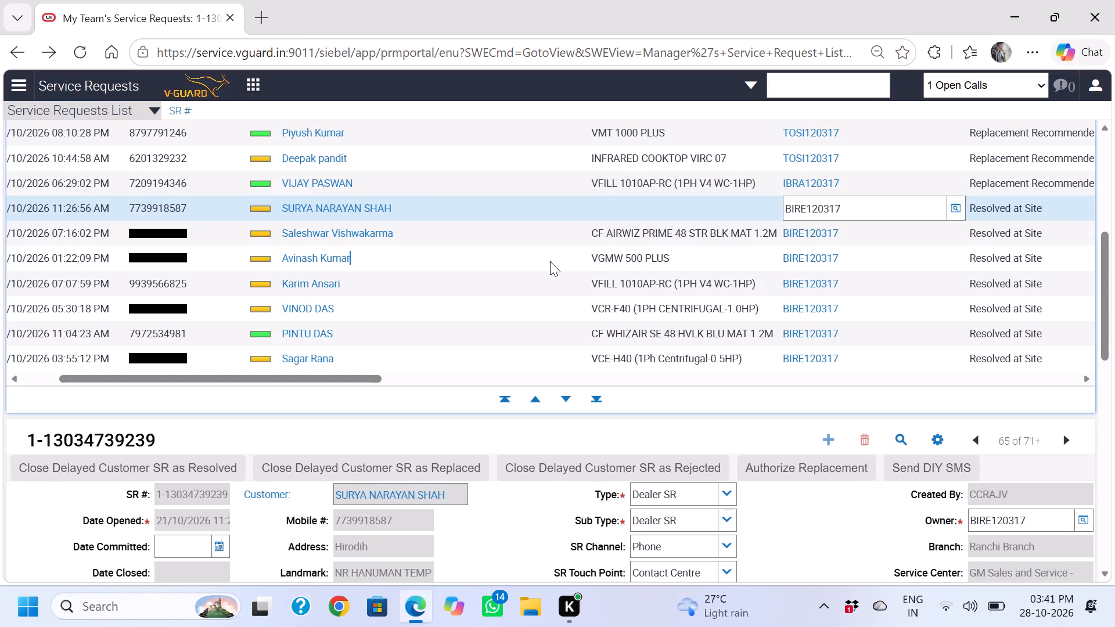
pyautogui.scroll(-3, 516, 325)
pyautogui.scroll(1, 516, 325)
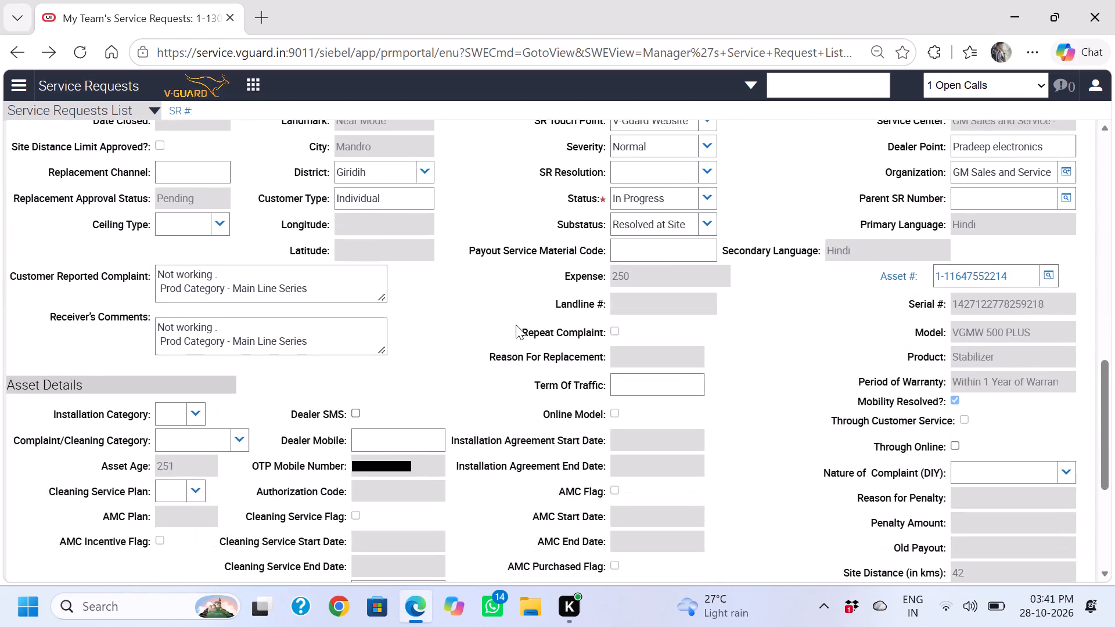
pyautogui.scroll(3, 516, 325)
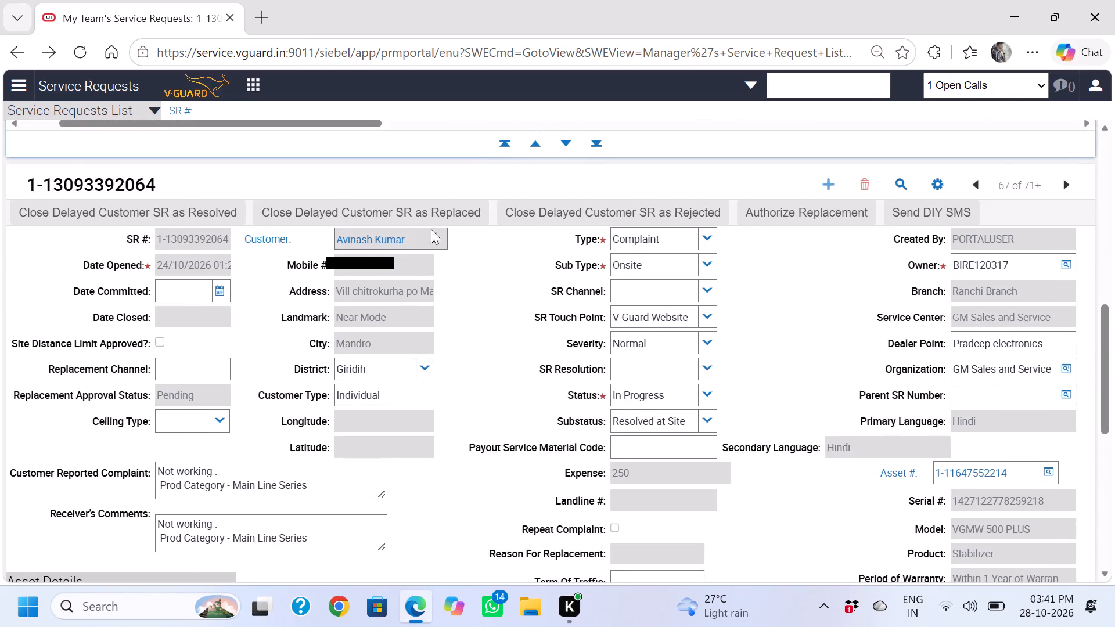
pyautogui.moveTo(420, 241); pyautogui.dragTo(326, 251)
pyautogui.click(374, 182)
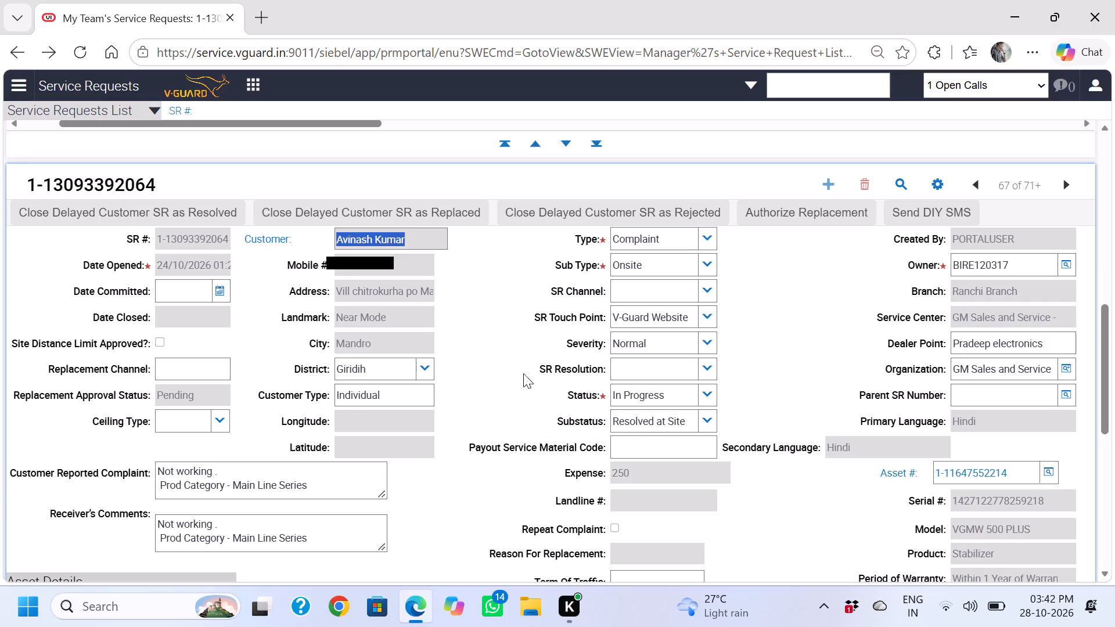
# Select the Resolved at Site VFILL 1010AP-RC request in the service requests list and view its details.
pyautogui.scroll(3, 483, 281)
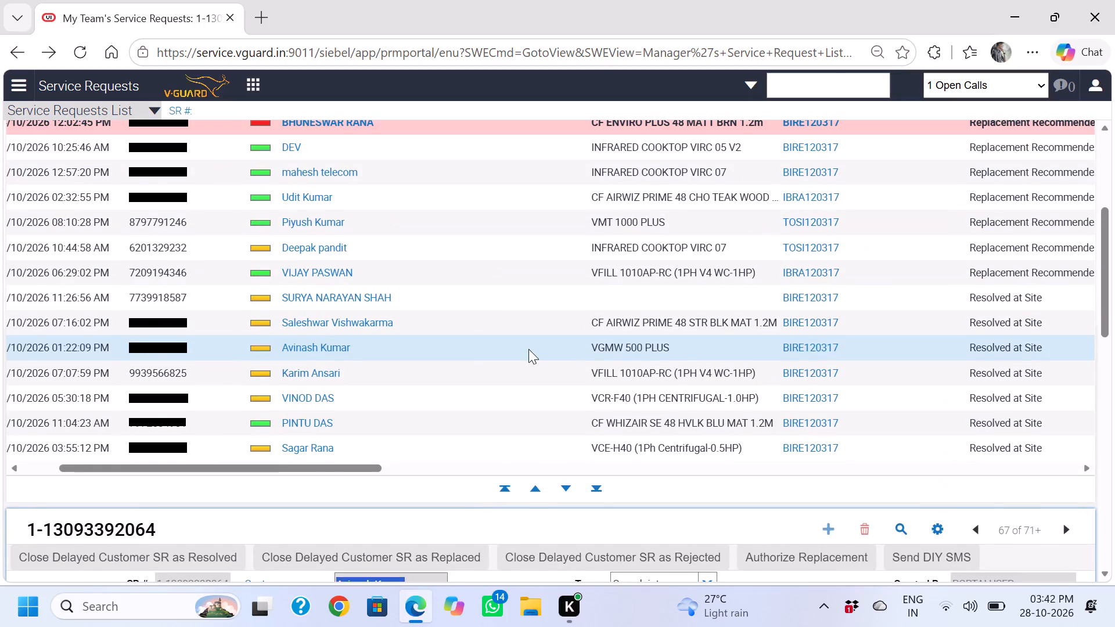
pyautogui.click(519, 370)
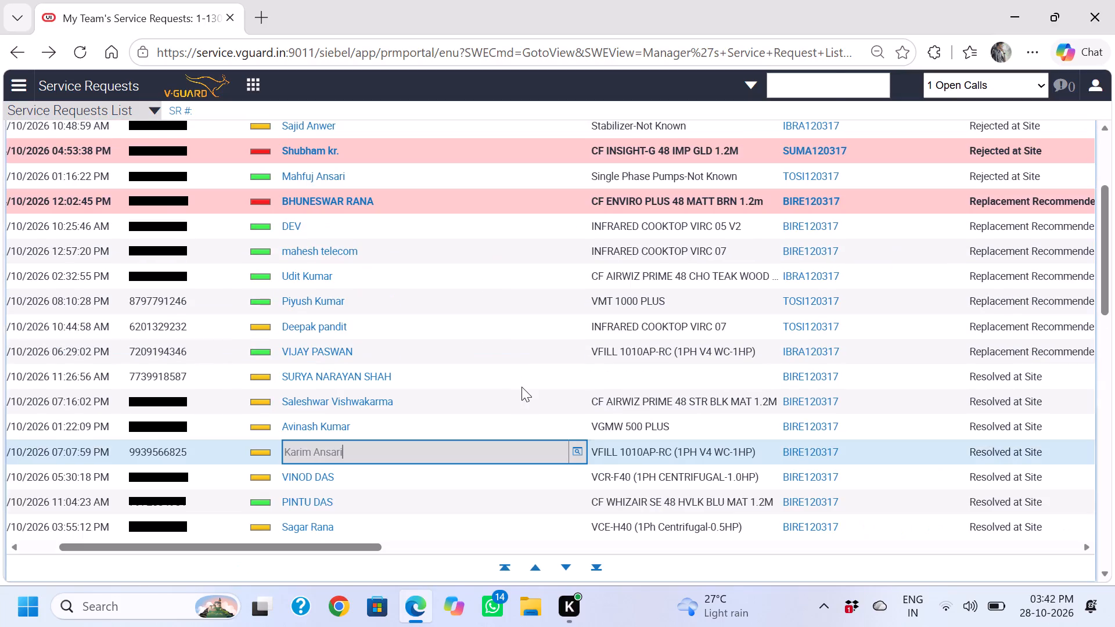
pyautogui.scroll(-2, 521, 387)
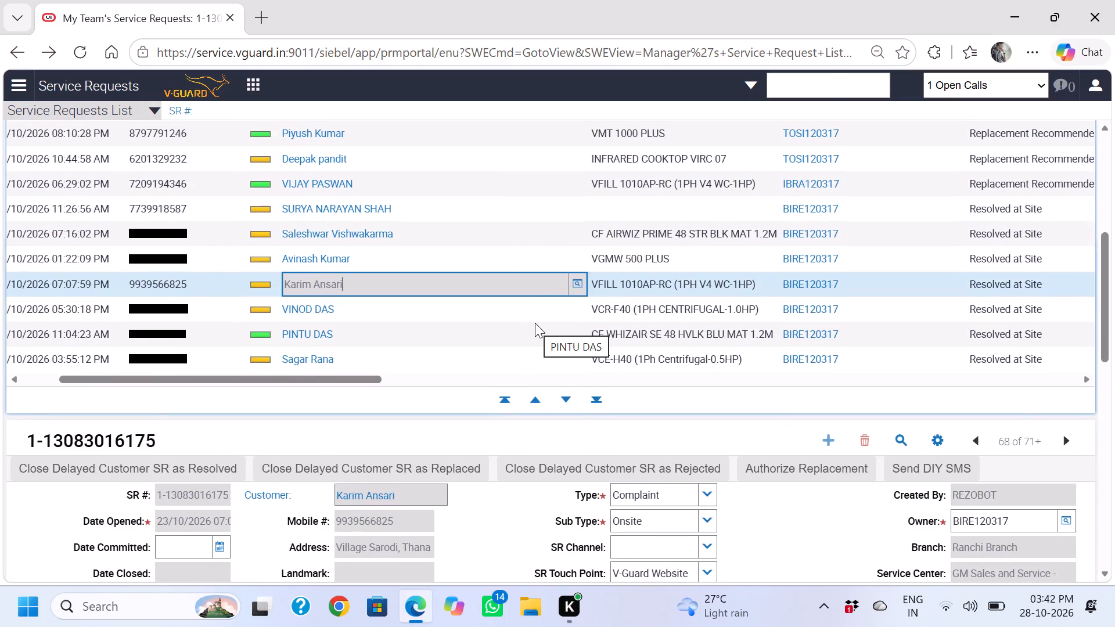
# Select the Resolved at Site CF WHIZAIR SE 48 HVLK BLU MAT 1.2M request to view its details.
pyautogui.click(535, 323)
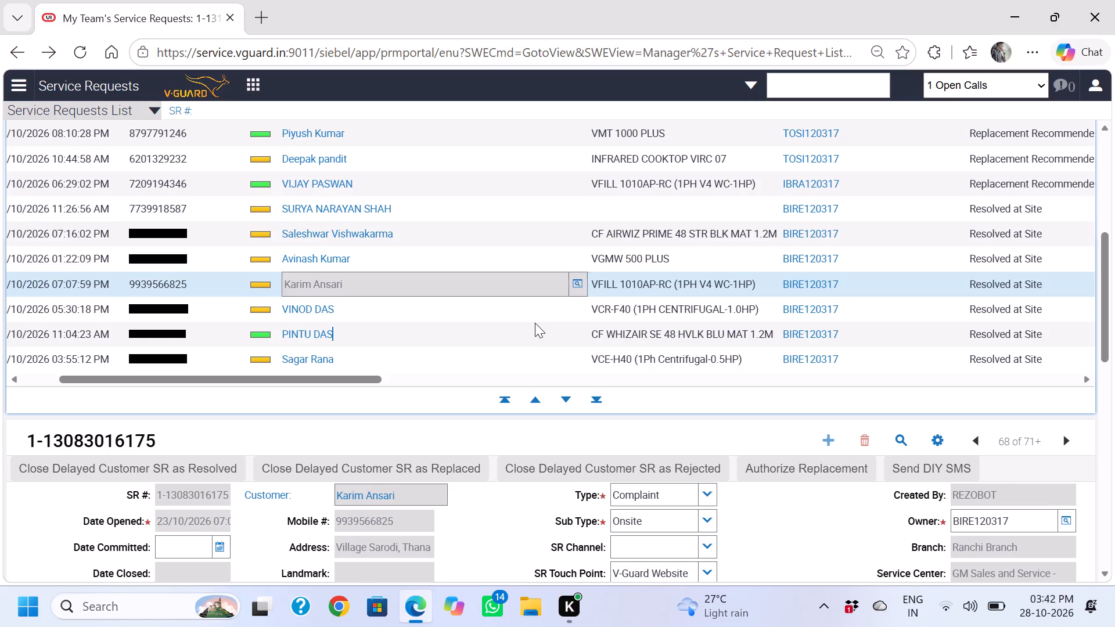
# Review the complaint, status, customer and asset details of the selected CF WHIZAIR SE 48 HVLK BLU MAT 1.2M request.
pyautogui.scroll(-6, 517, 355)
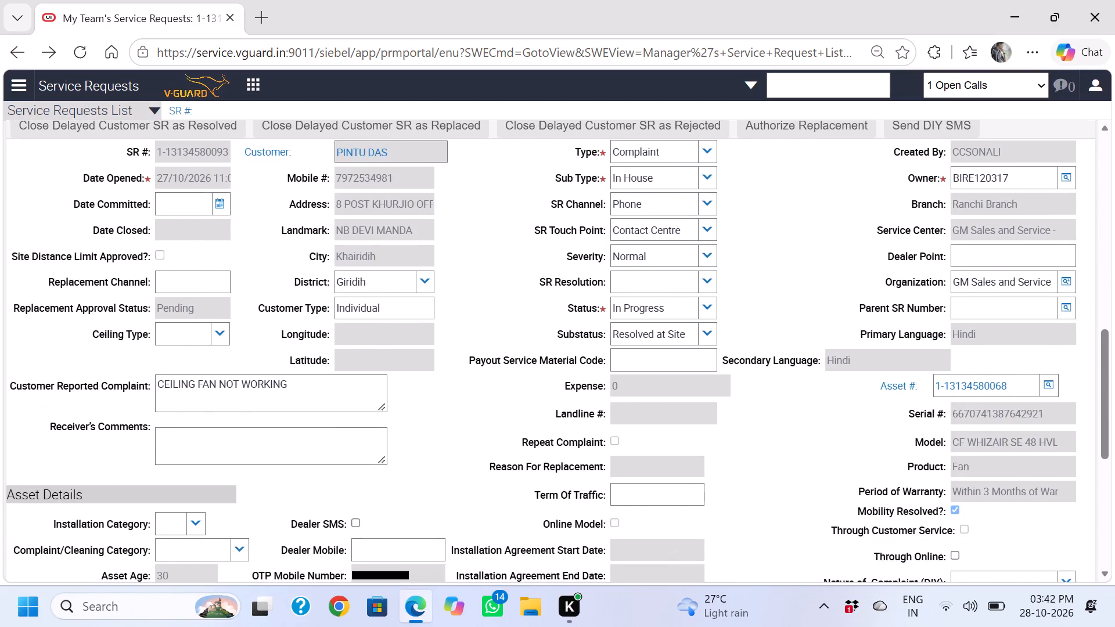
pyautogui.scroll(1, 517, 355)
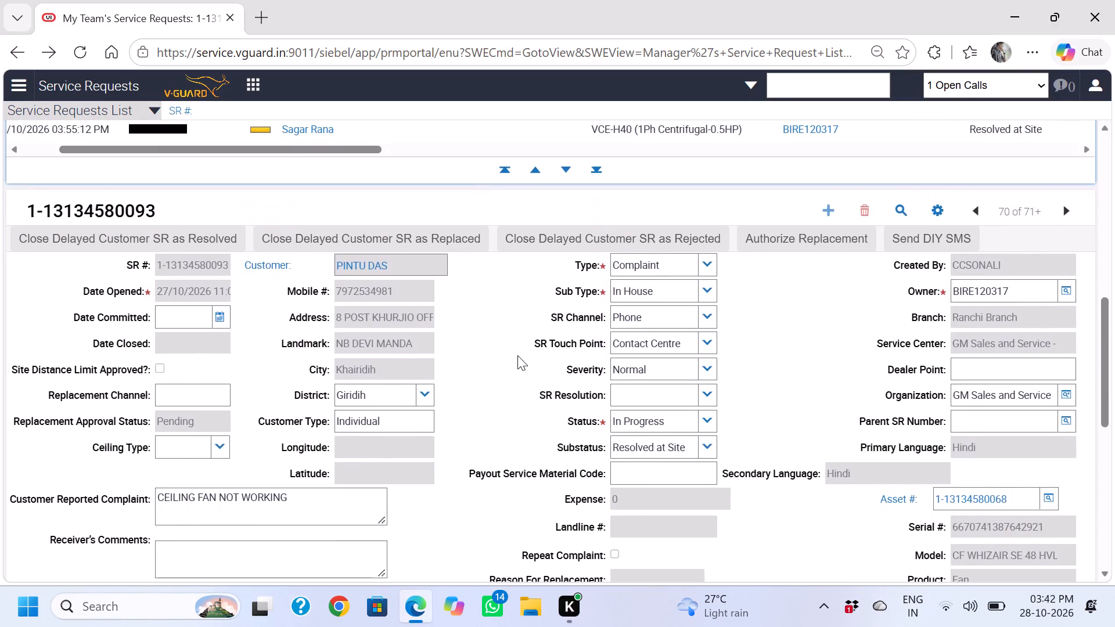
pyautogui.scroll(1, 517, 355)
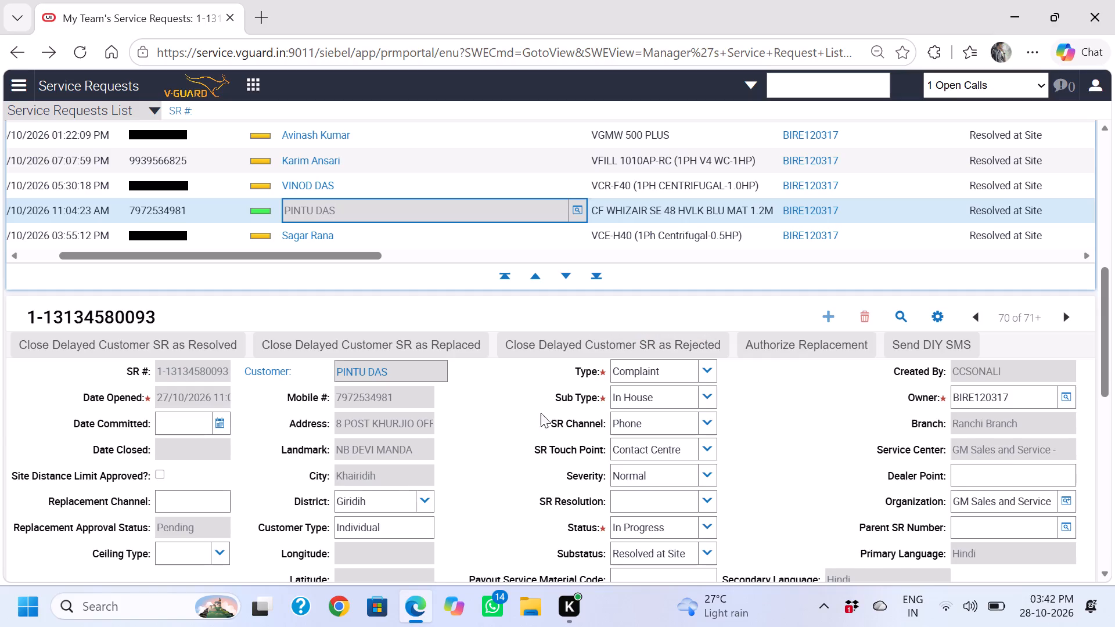
# Switch to Google Chrome and start a Google search on the New Tab page.
pyautogui.click(344, 603)
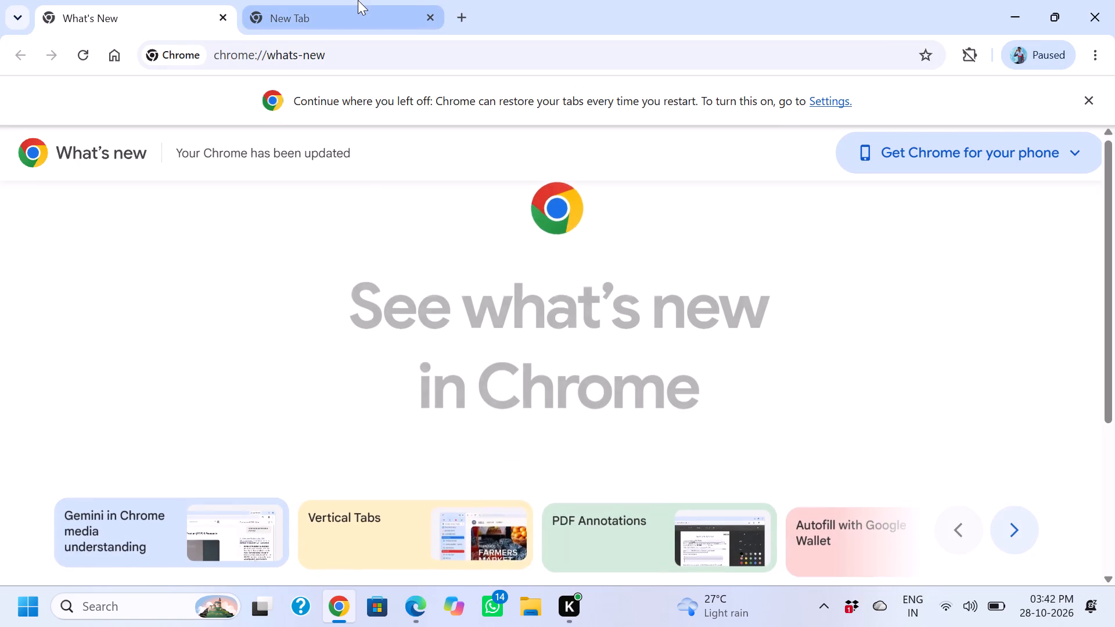
pyautogui.click(358, 0)
pyautogui.click(318, 414)
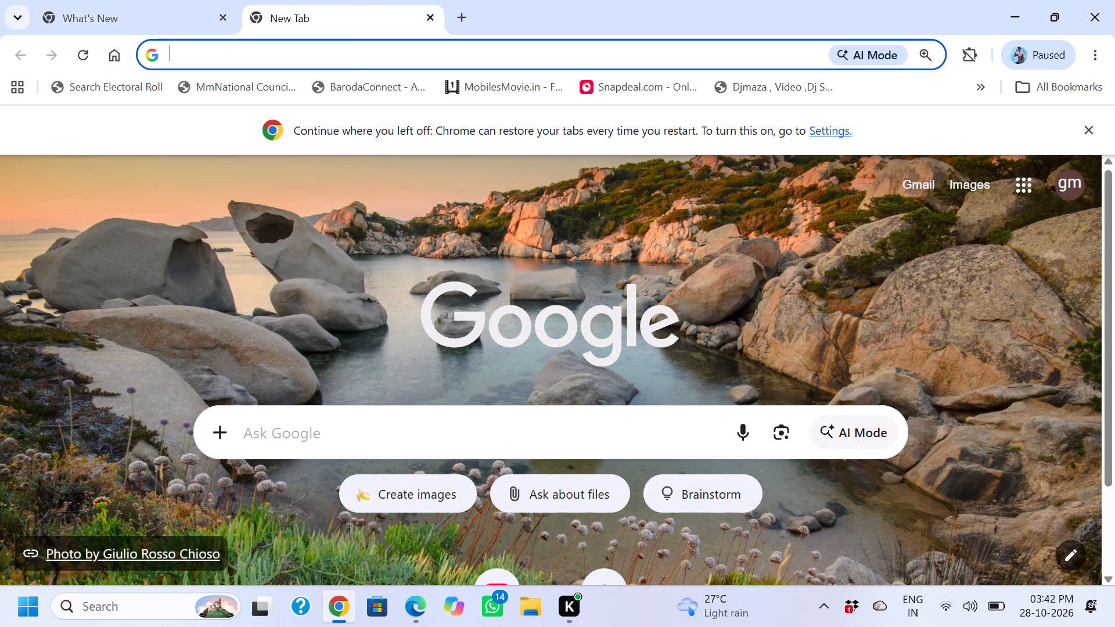
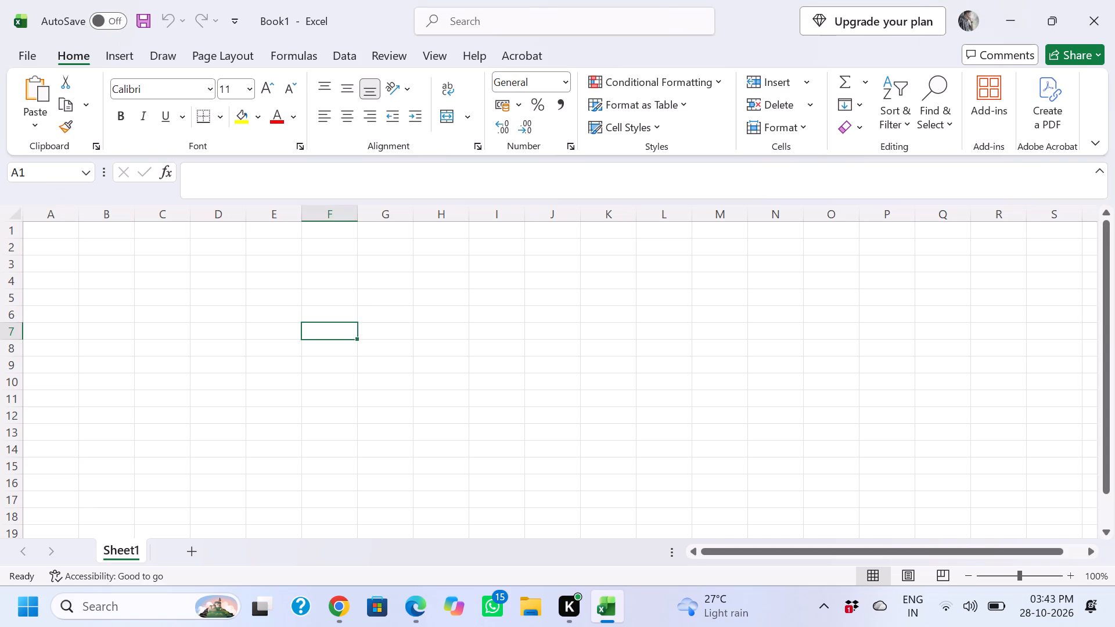
# Select cell F7 in the blank Excel workbook and bring up its cell editing and paste options.
pyautogui.rightClick(303, 323)
pyautogui.rightClick(308, 325)
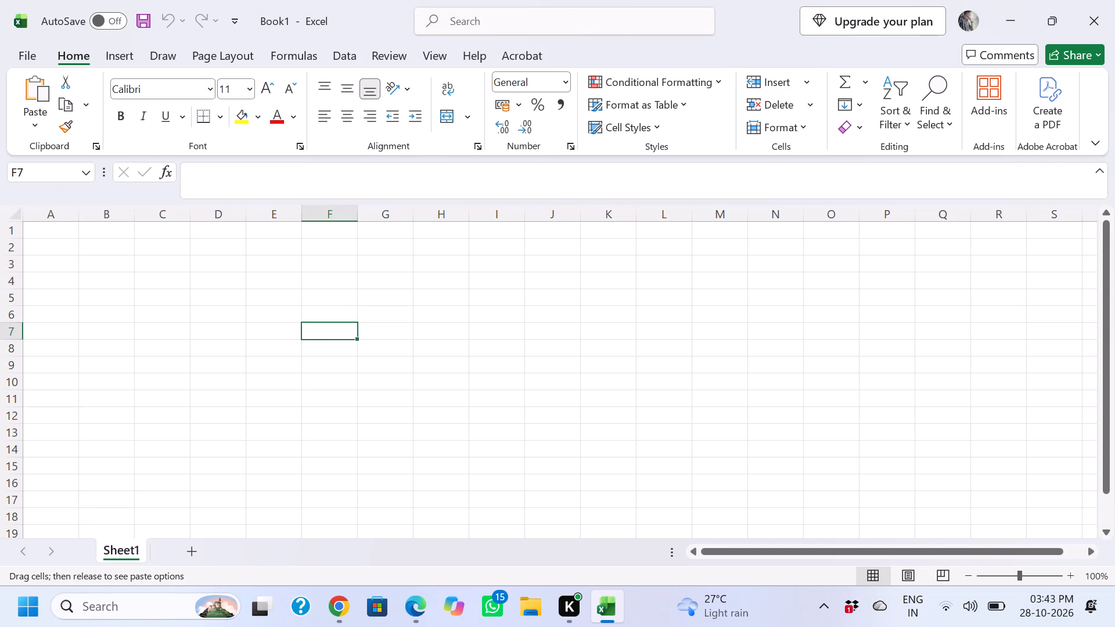
pyautogui.rightClick(308, 325)
pyautogui.rightClick(318, 334)
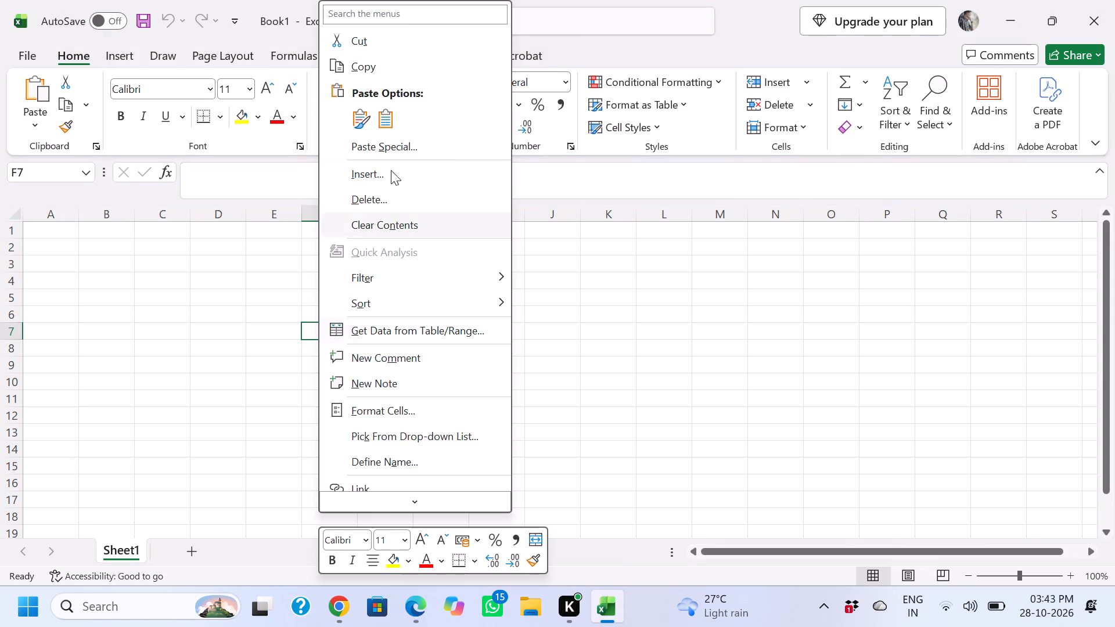
# Paste the copied approval details table at cell F7 with destination formatting and apply all borders to it.
pyautogui.click(387, 115)
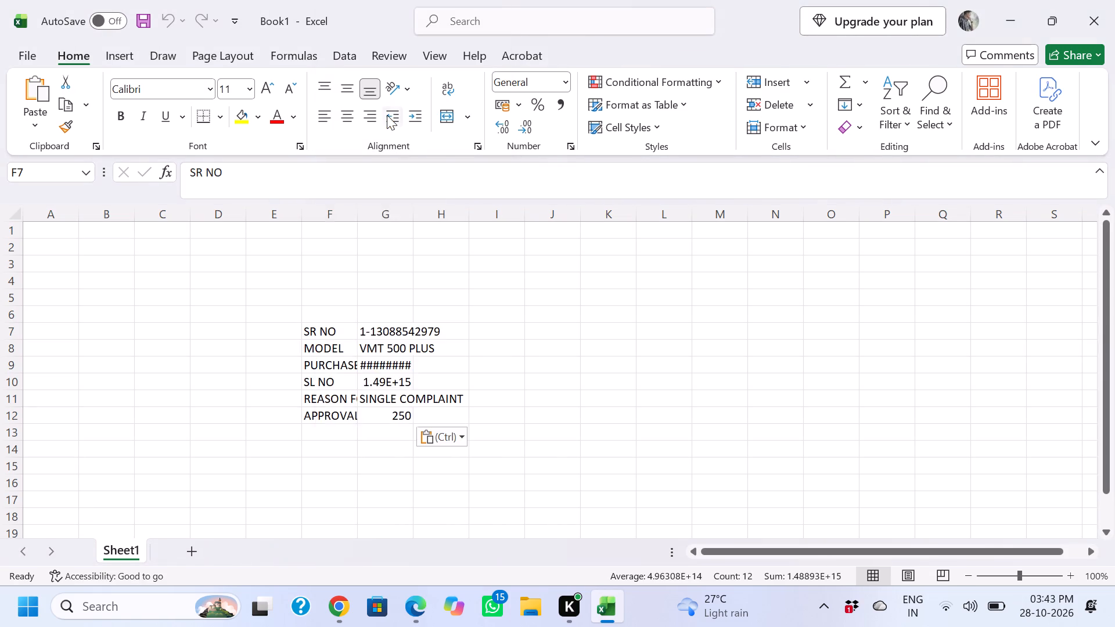
pyautogui.click(218, 114)
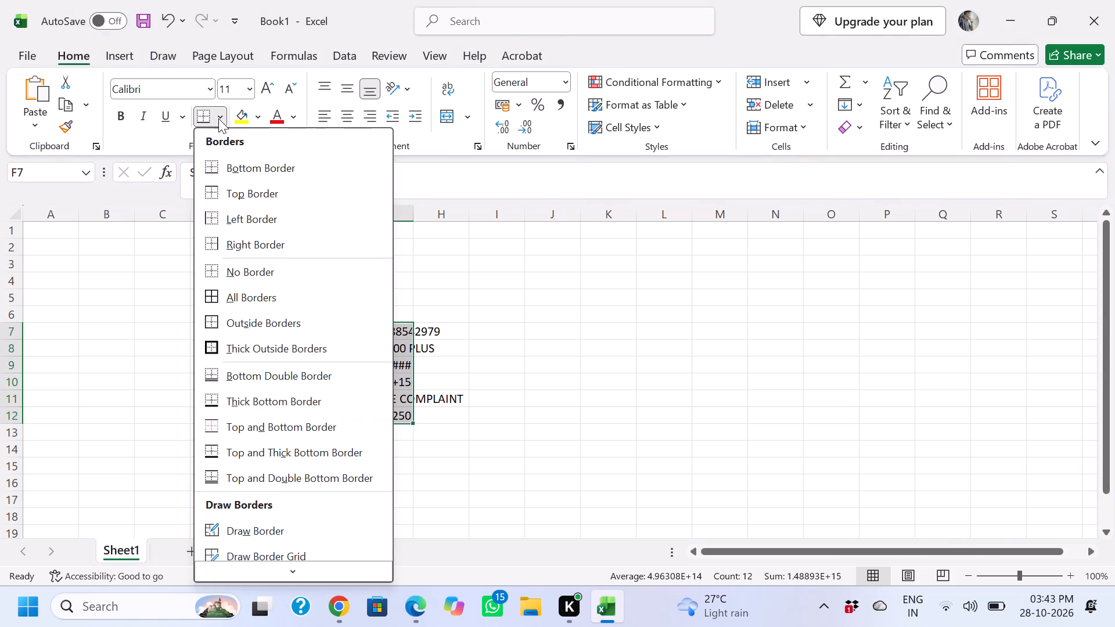
pyautogui.click(243, 307)
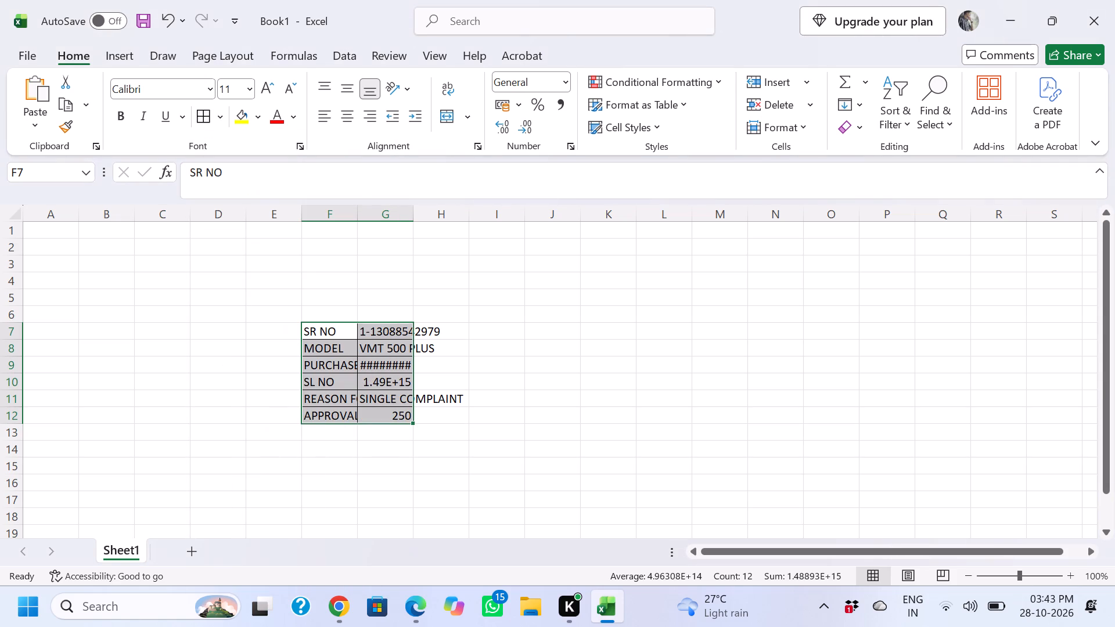
# Auto-fit the widths of columns F and G to the pasted table's contents.
pyautogui.tripleClick(361, 211)
pyautogui.click(361, 211)
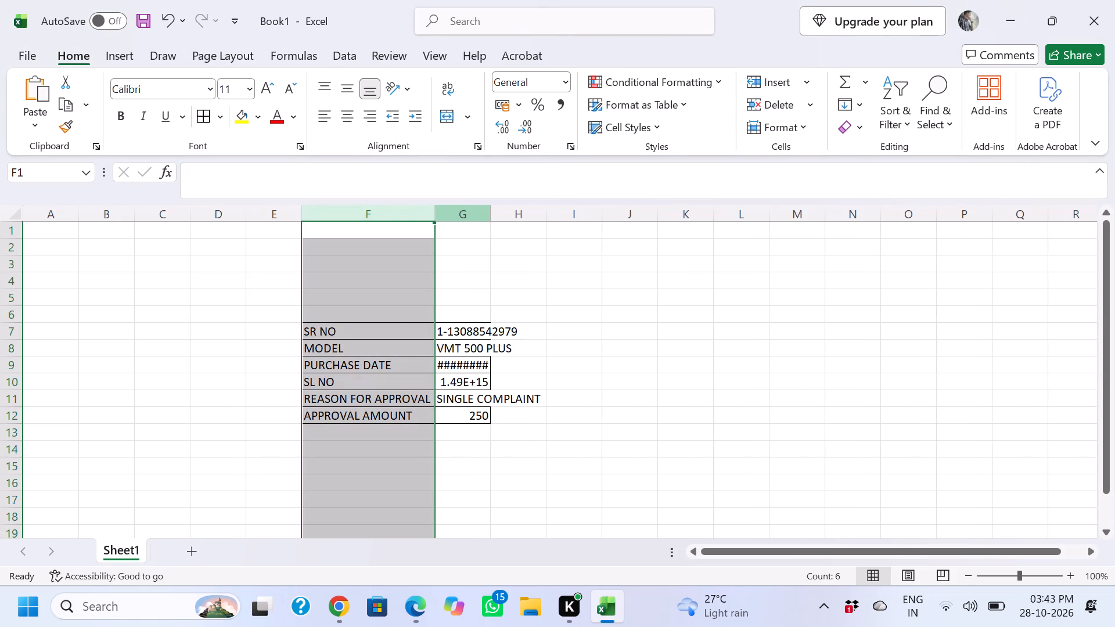
pyautogui.click(472, 212)
pyautogui.tripleClick(488, 217)
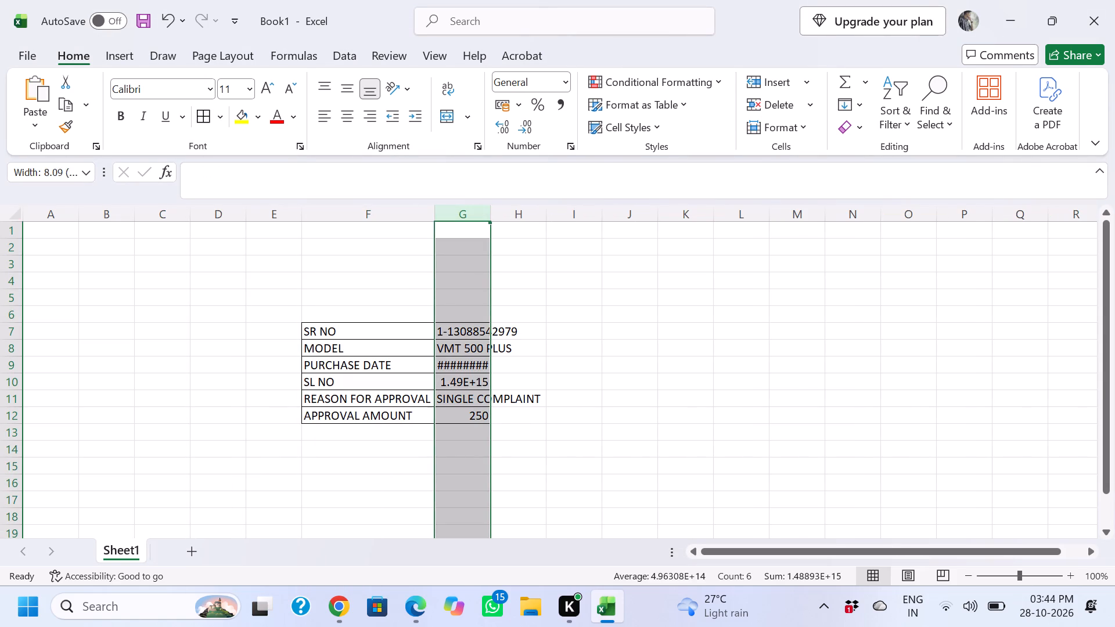
pyautogui.tripleClick(488, 217)
pyautogui.click(488, 217)
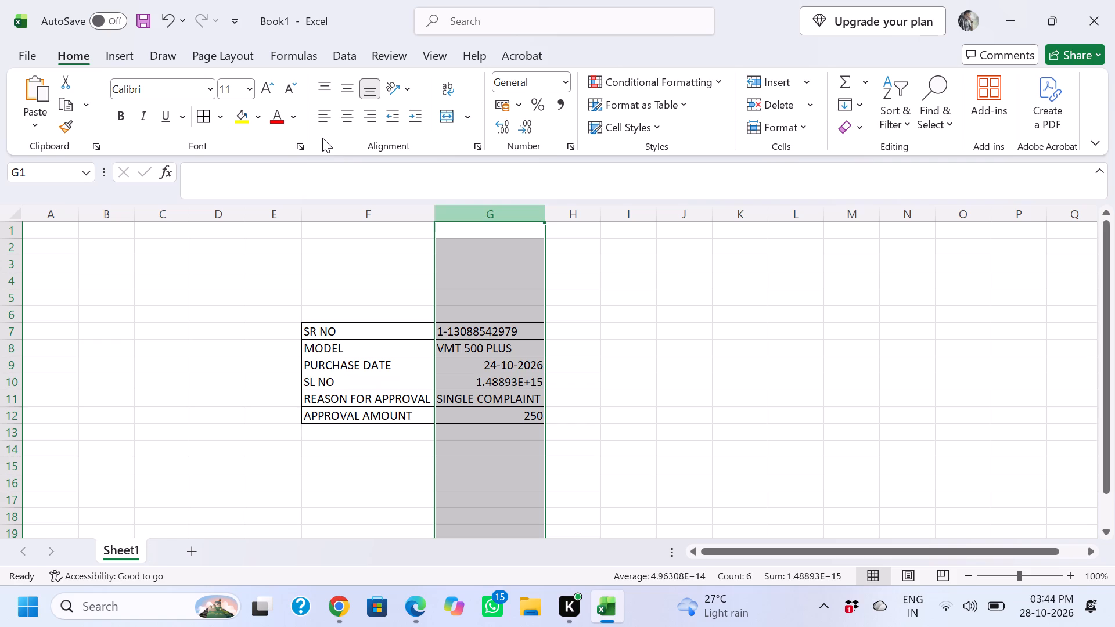
# Center-align the contents of column G.
pyautogui.click(343, 124)
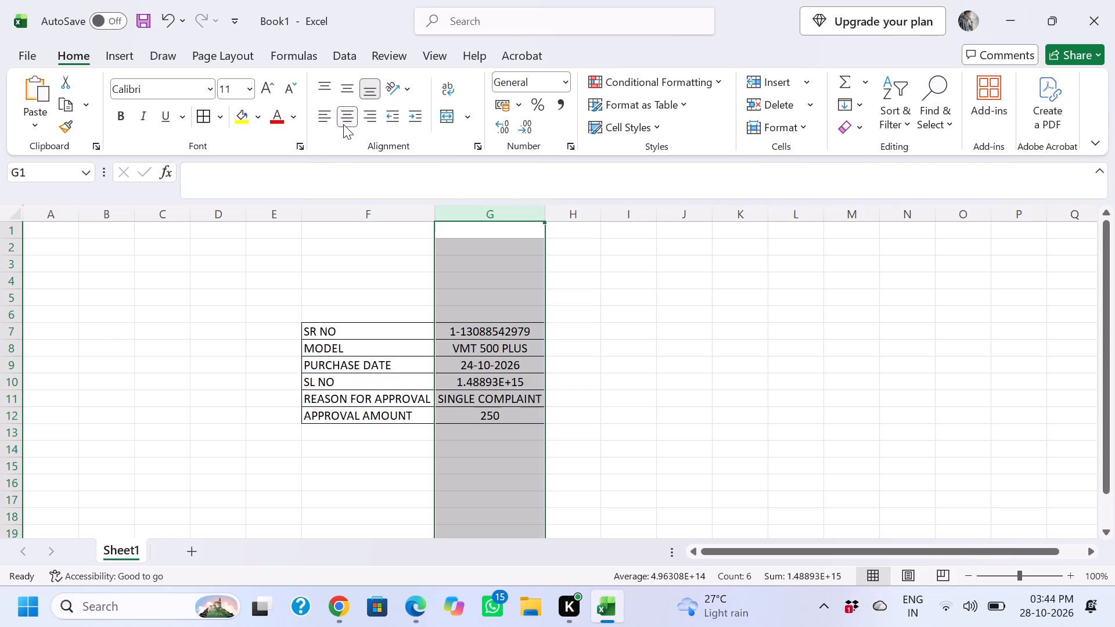
pyautogui.click(343, 124)
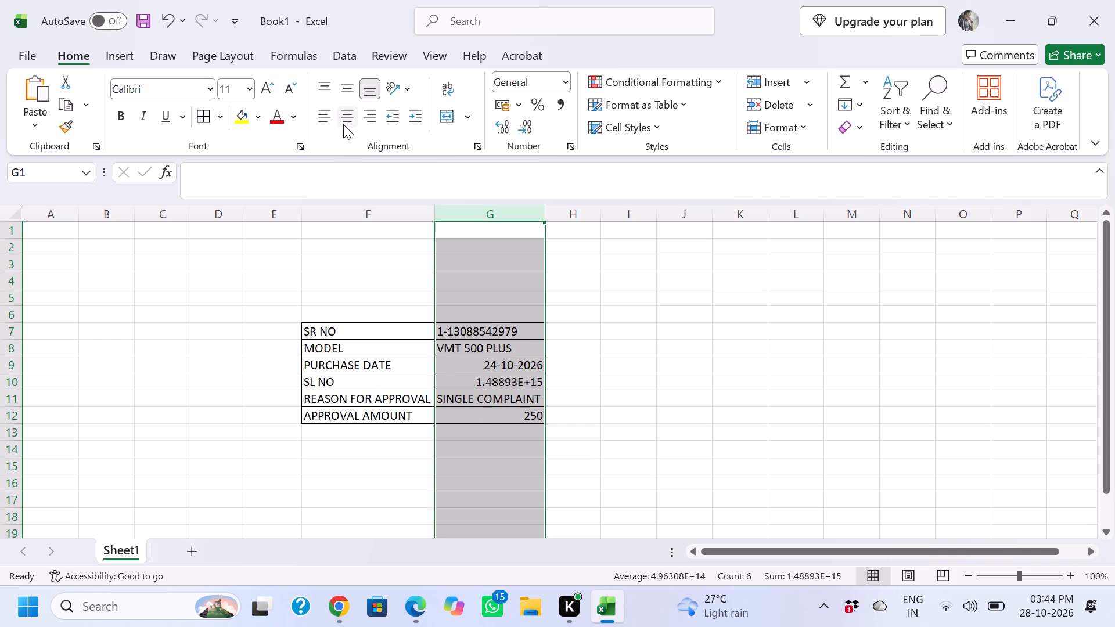
pyautogui.click(343, 124)
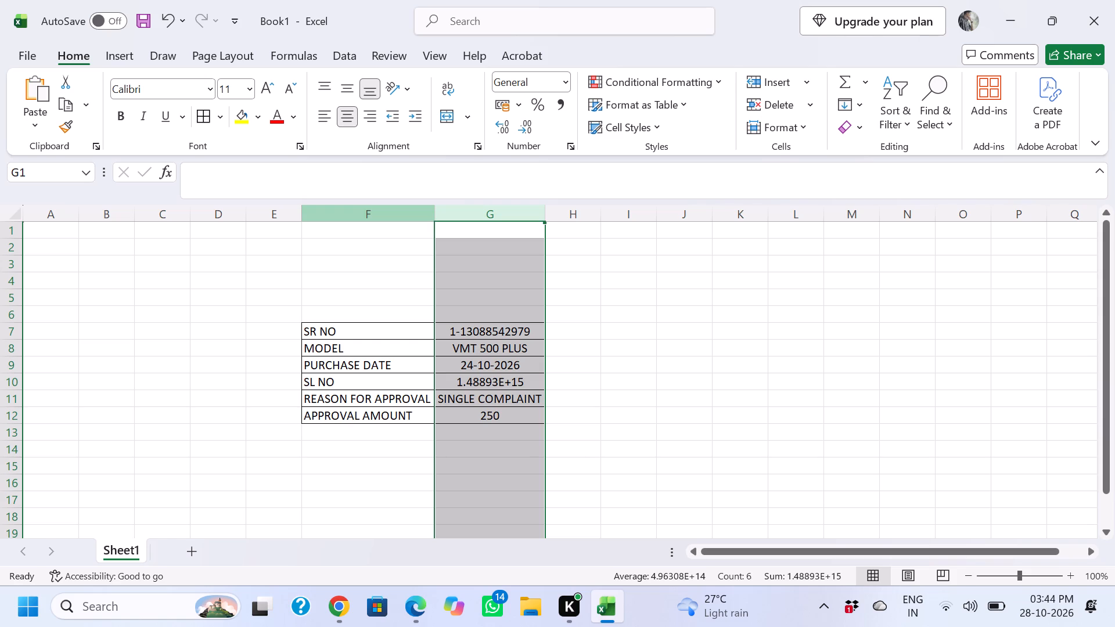
# Append the letter A to the end of the SL NO value in cell G10.
pyautogui.tripleClick(485, 388)
pyautogui.click(485, 388)
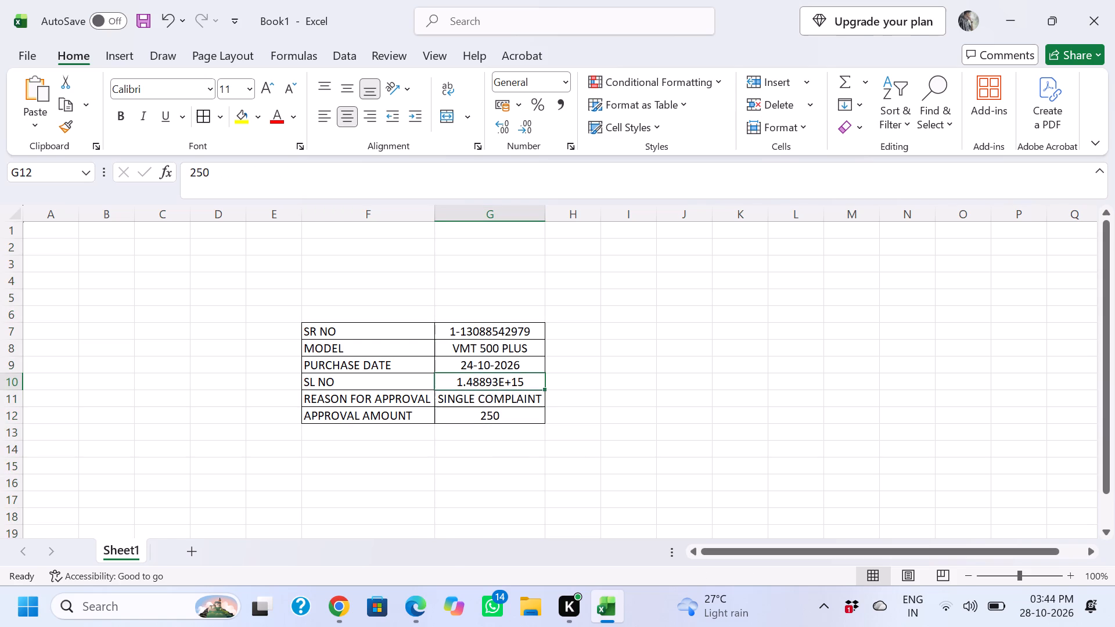
pyautogui.tripleClick(533, 380)
pyautogui.click(533, 380)
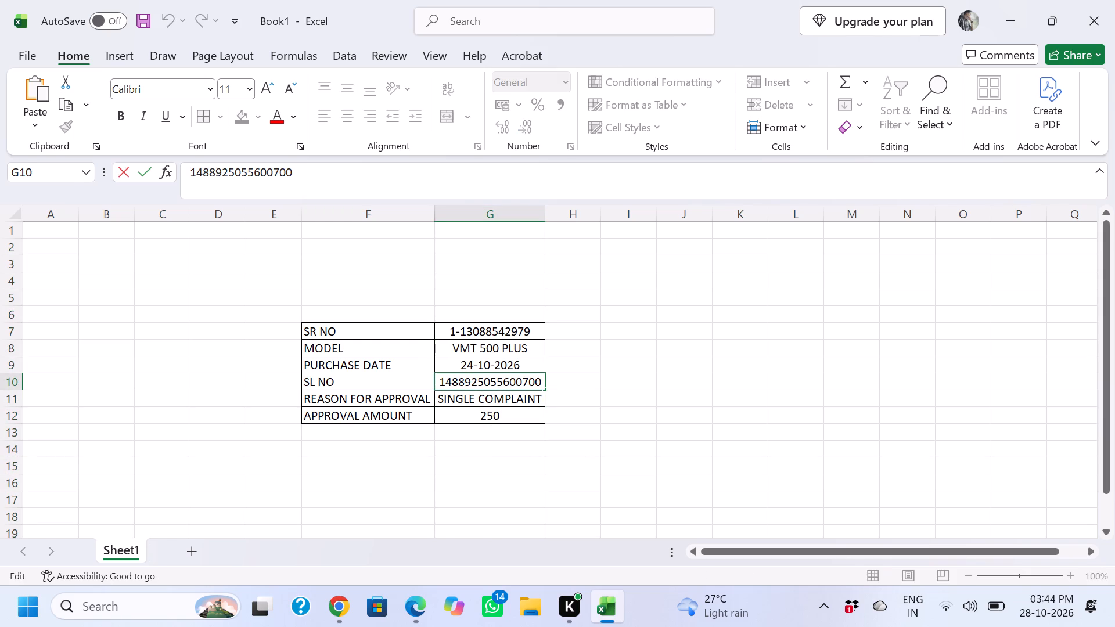
pyautogui.click(539, 381)
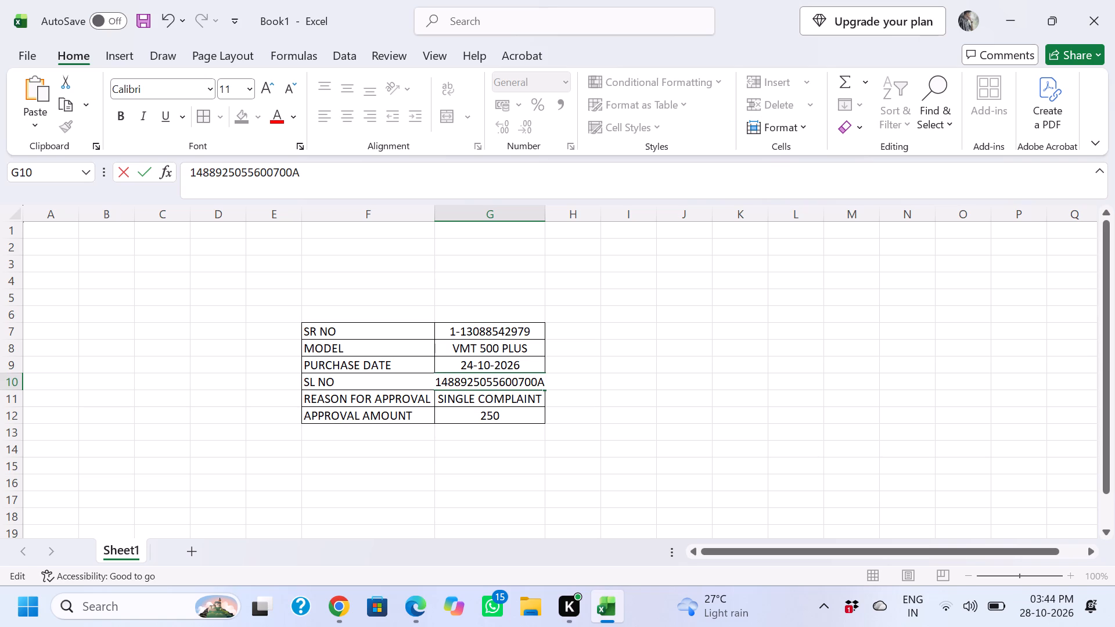
# Clear the SR NO, MODEL and PURCHASE DATE values in cells G7 to G9.
pyautogui.click(506, 335)
pyautogui.press('BackSpace')
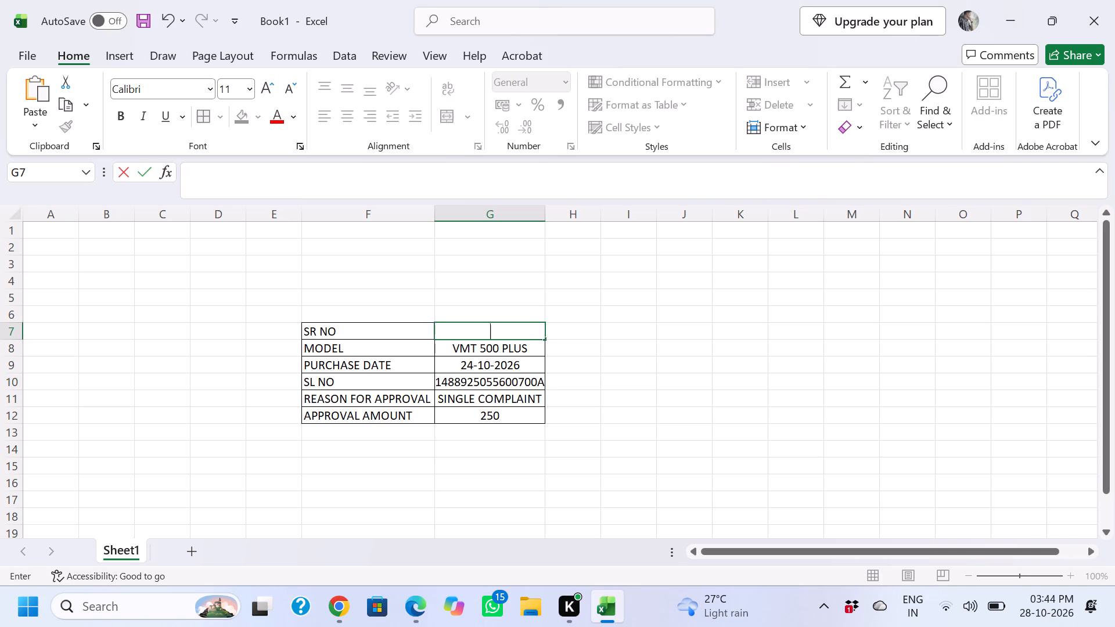
pyautogui.click(505, 349)
pyautogui.press('BackSpace')
pyautogui.click(505, 363)
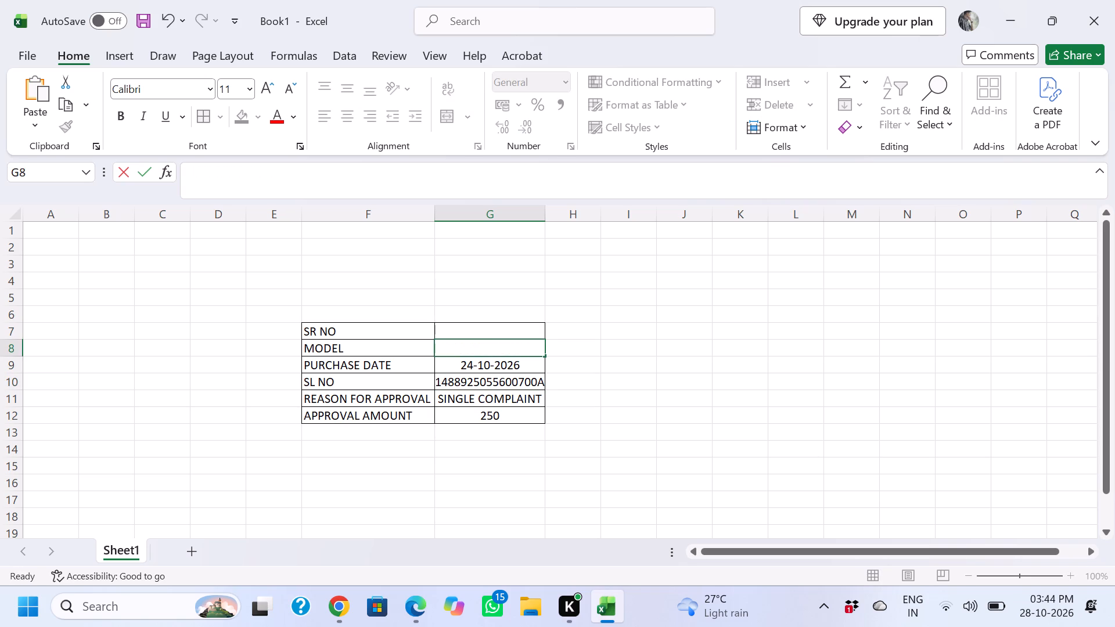
pyautogui.press('BackSpace')
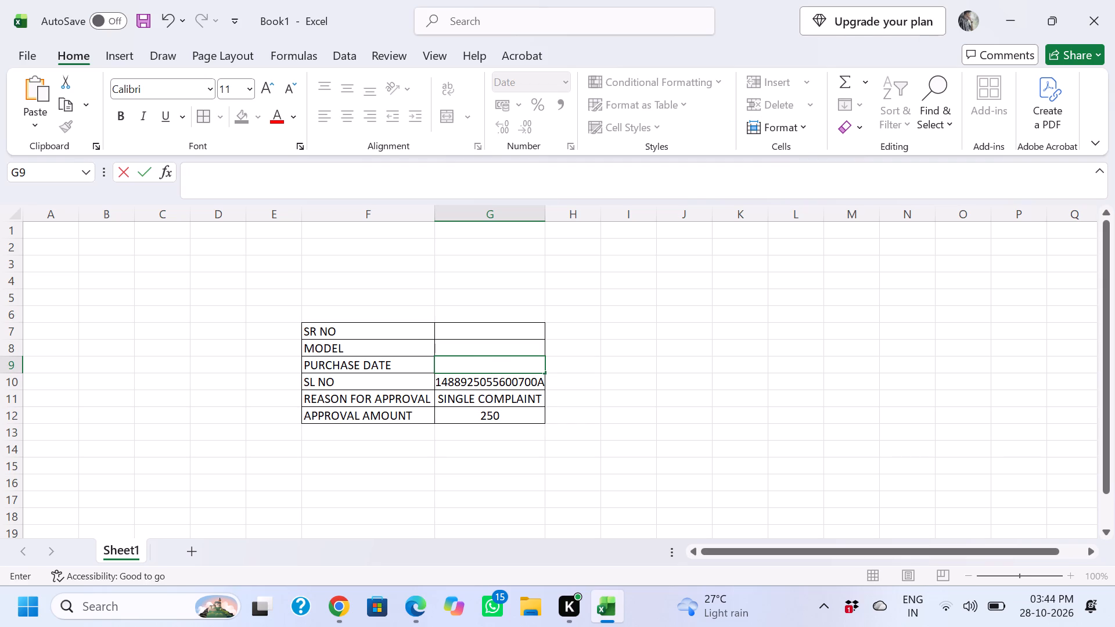
# Delete all the digits from the SL NO value in G10, keeping only the trailing A.
pyautogui.tripleClick(535, 383)
pyautogui.doubleClick(535, 383)
pyautogui.press('BackSpace')
pyautogui.press('BackSpace')
pyautogui.press('BackSpace')
pyautogui.press('BackSpace')
pyautogui.press('BackSpace')
pyautogui.press('BackSpace')
pyautogui.press('BackSpace')
pyautogui.press('BackSpace')
pyautogui.press('BackSpace')
pyautogui.press('BackSpace')
pyautogui.press('BackSpace')
pyautogui.press('BackSpace')
pyautogui.press('BackSpace')
pyautogui.press('BackSpace')
pyautogui.press('BackSpace')
pyautogui.press('BackSpace')
pyautogui.press('BackSpace')
pyautogui.press('BackSpace')
pyautogui.press('BackSpace')
pyautogui.press('BackSpace')
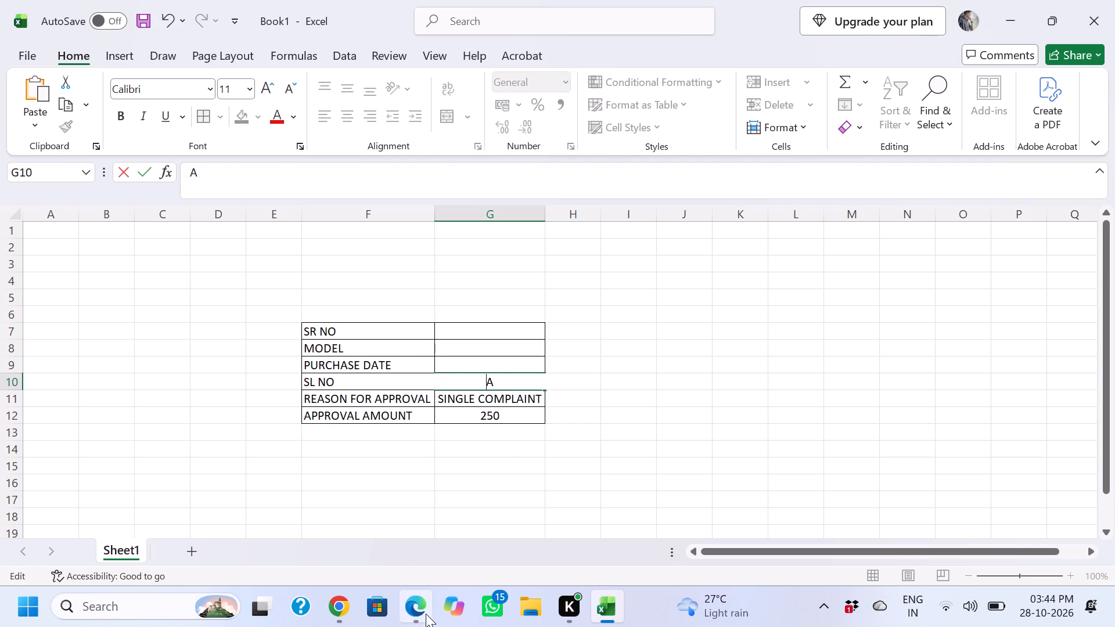
# Switch to Edge and open the full record of the CF WHIZAIR SE 48 HVLK BLU MAT 1.2M service request.
pyautogui.click(404, 487)
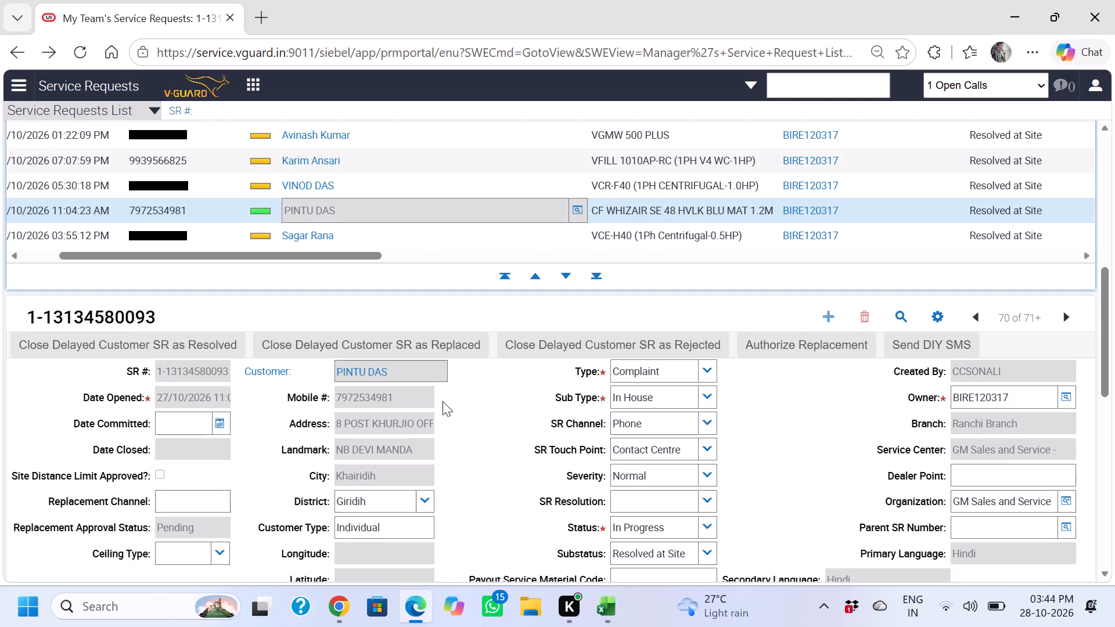
pyautogui.scroll(-3, 443, 401)
pyautogui.scroll(2, 574, 297)
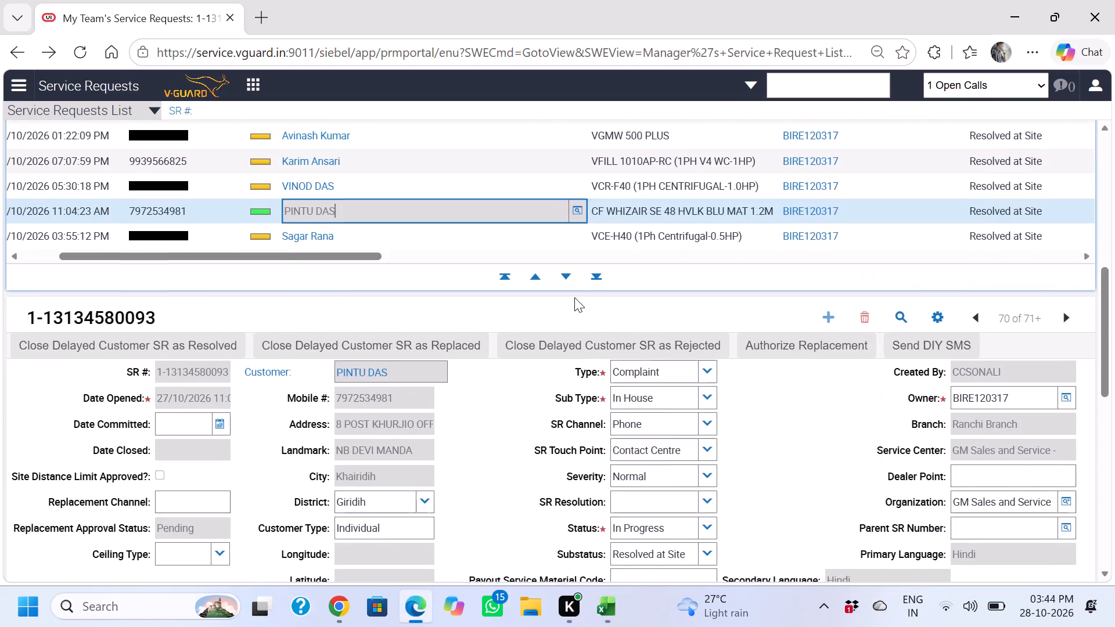
pyautogui.scroll(1, 574, 297)
pyautogui.hscroll(1, 103, 215)
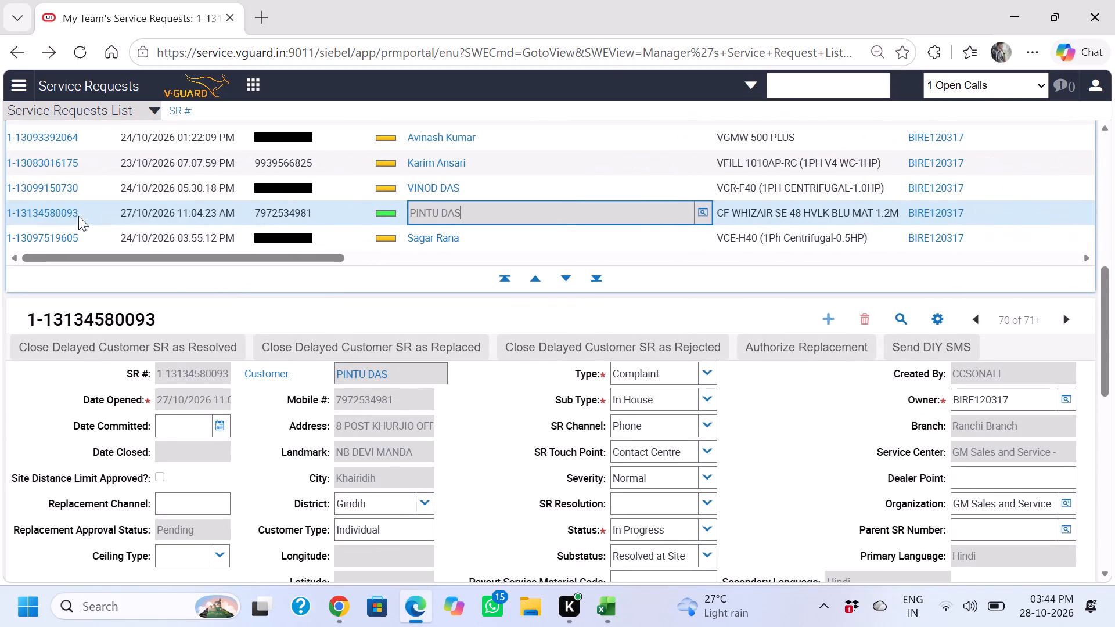
pyautogui.click(41, 217)
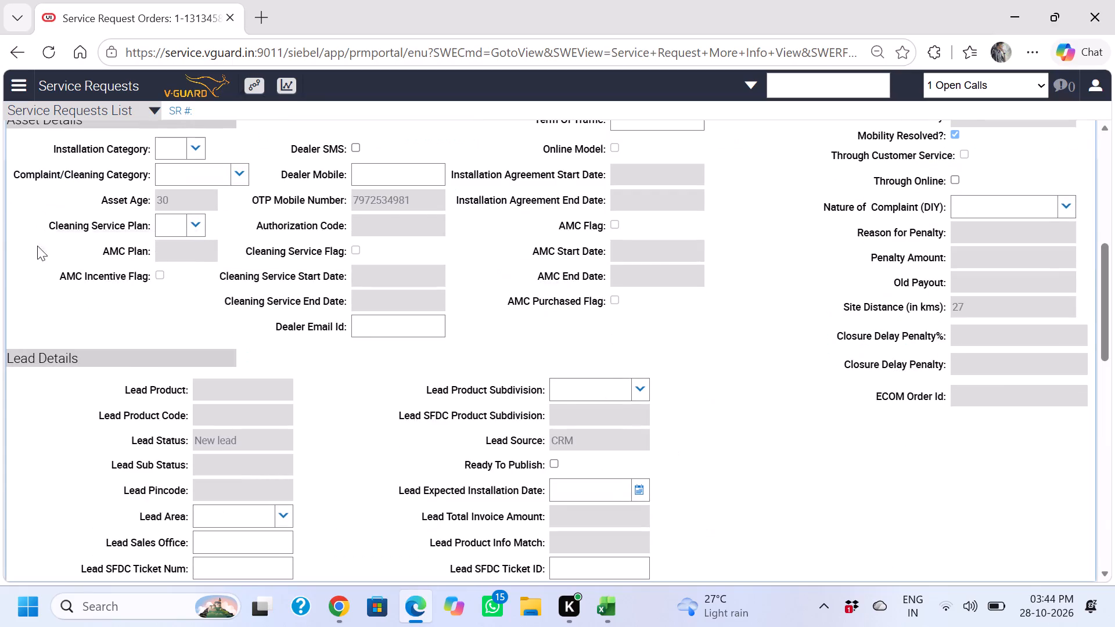
pyautogui.scroll(-3, 39, 286)
pyautogui.click(51, 217)
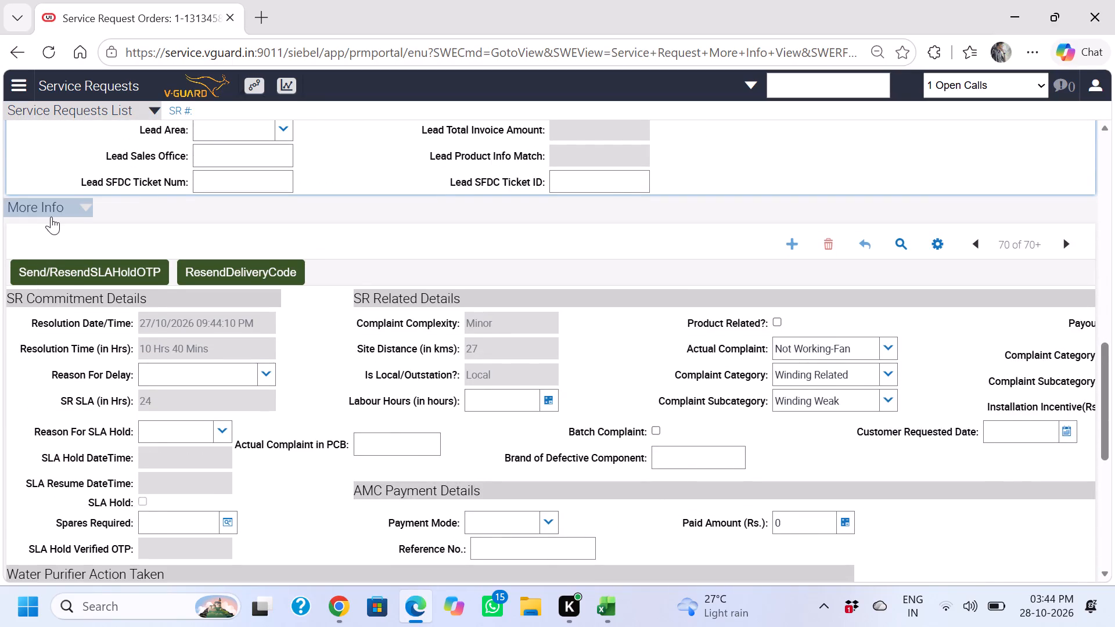
pyautogui.click(41, 372)
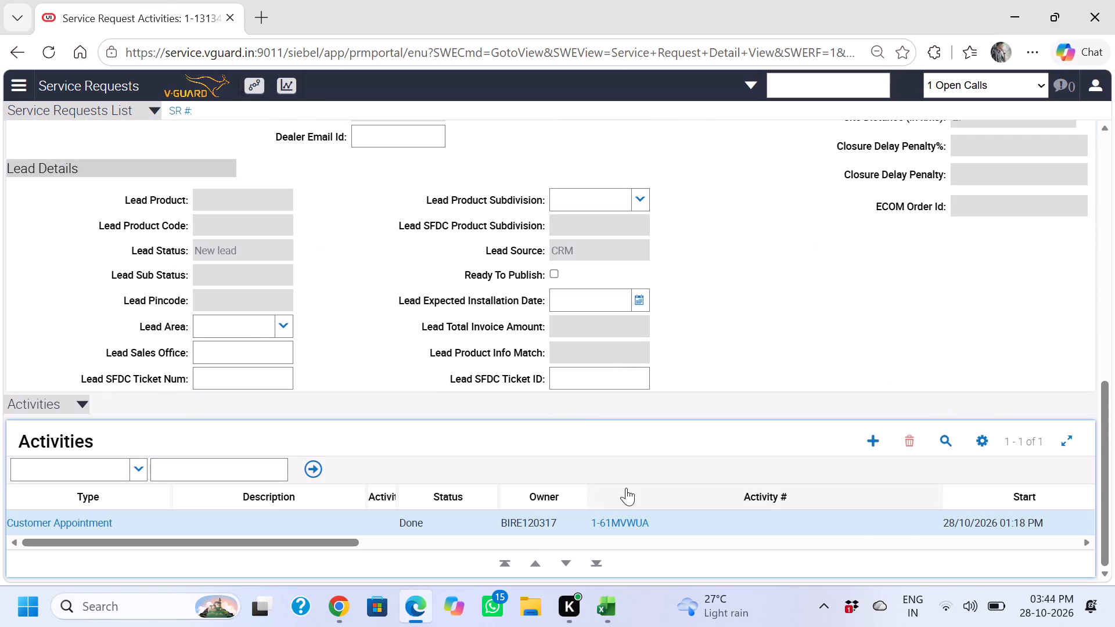
pyautogui.click(875, 443)
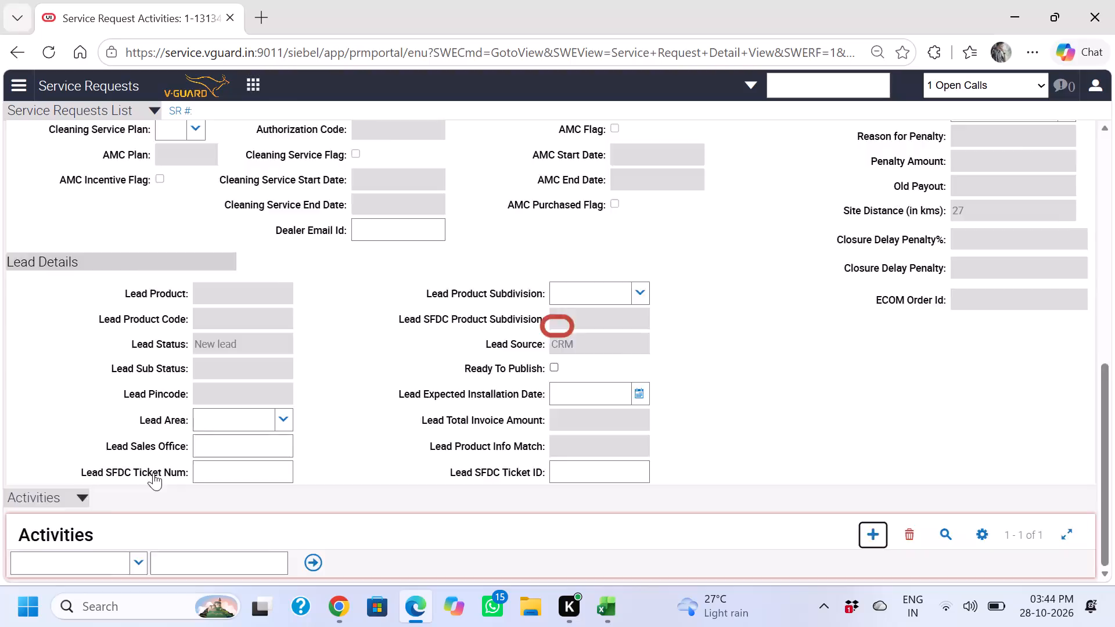
pyautogui.click(158, 490)
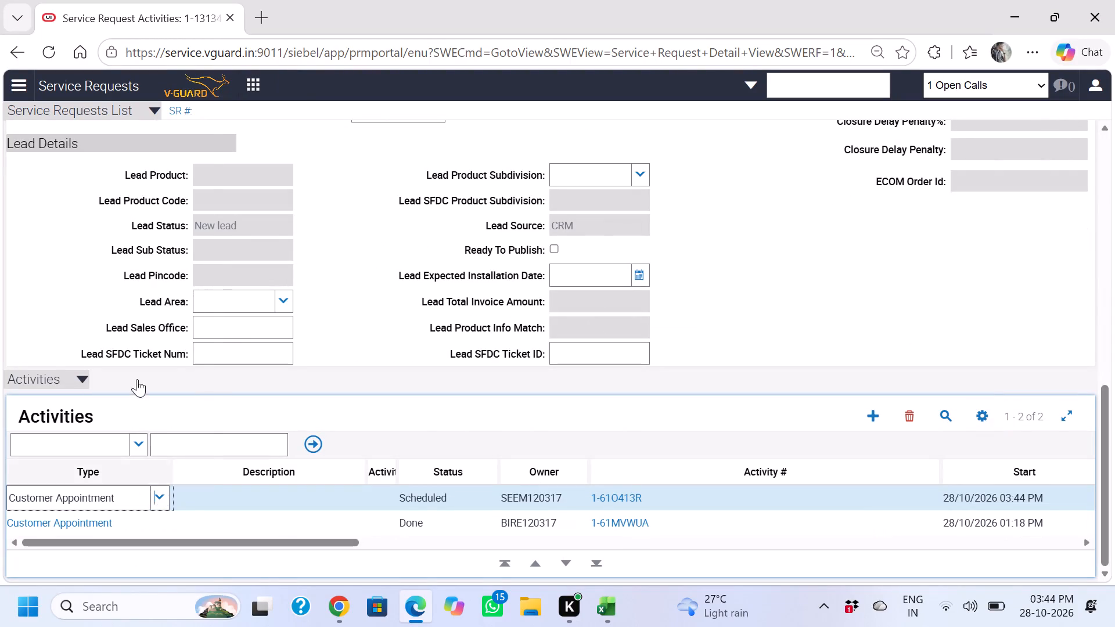
pyautogui.scroll(6, 137, 379)
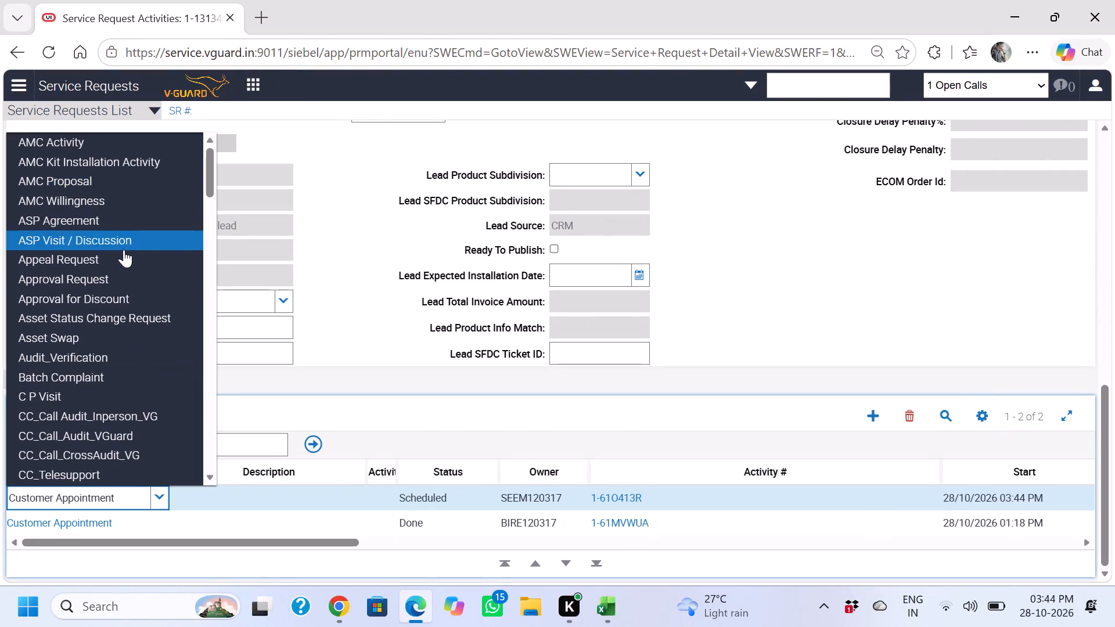
pyautogui.click(117, 282)
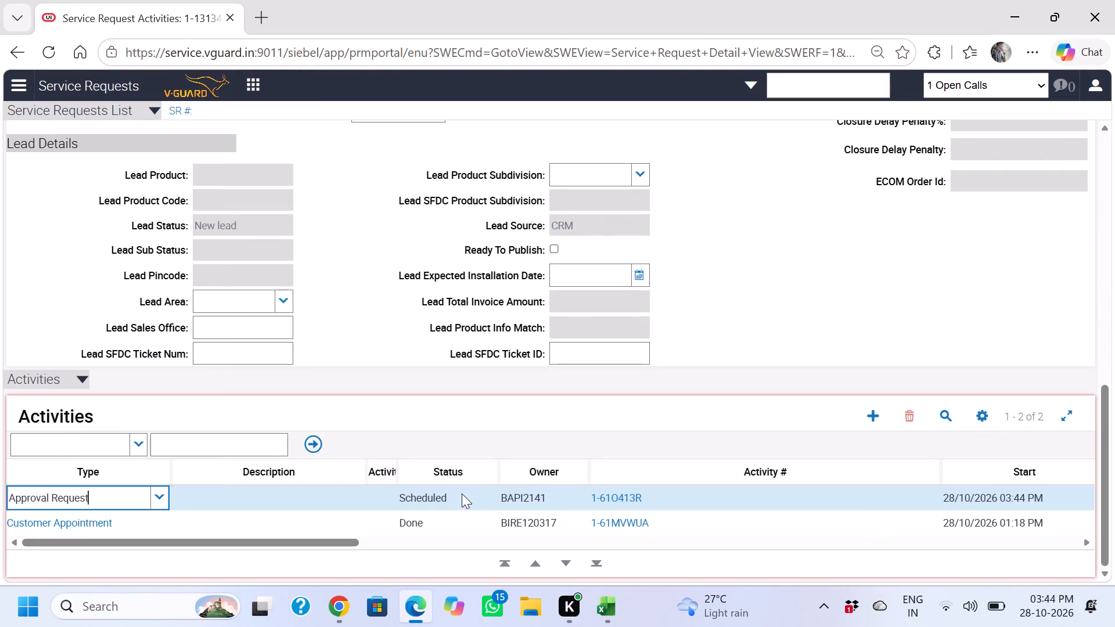
pyautogui.click(539, 488)
pyautogui.press('s')
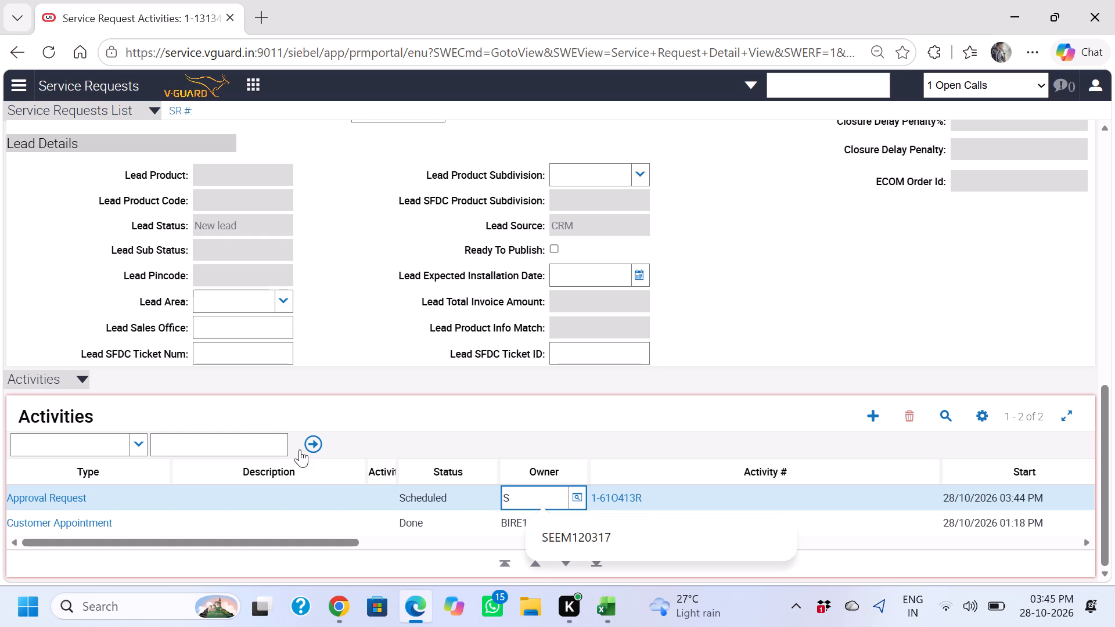
pyautogui.click(576, 541)
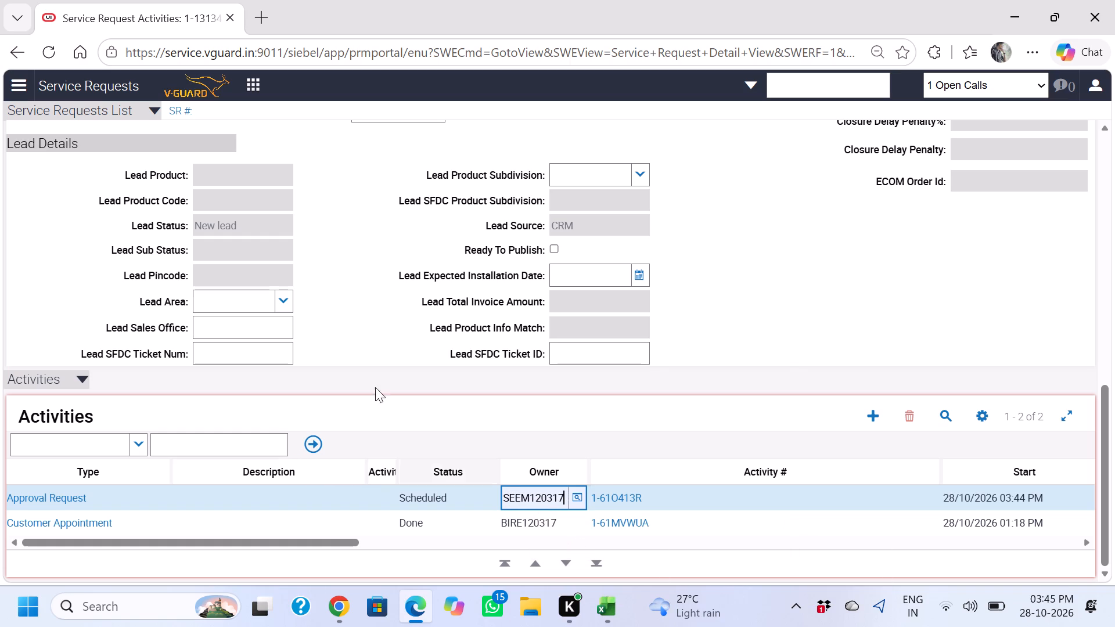
# Switch the service request from Activities back to its More Info view.
pyautogui.click(68, 384)
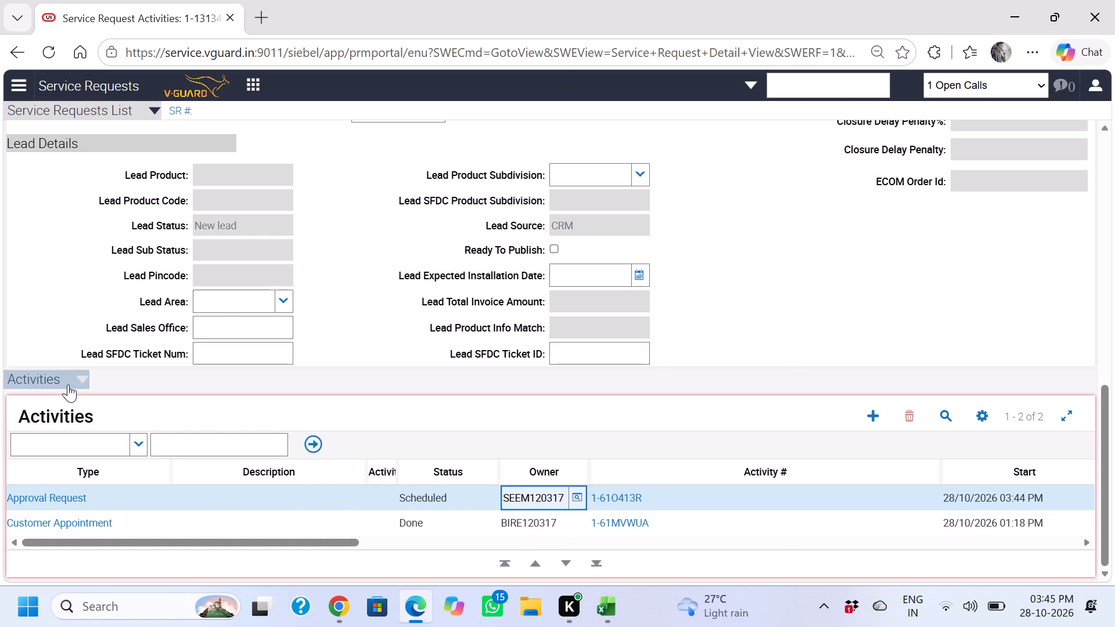
pyautogui.click(60, 376)
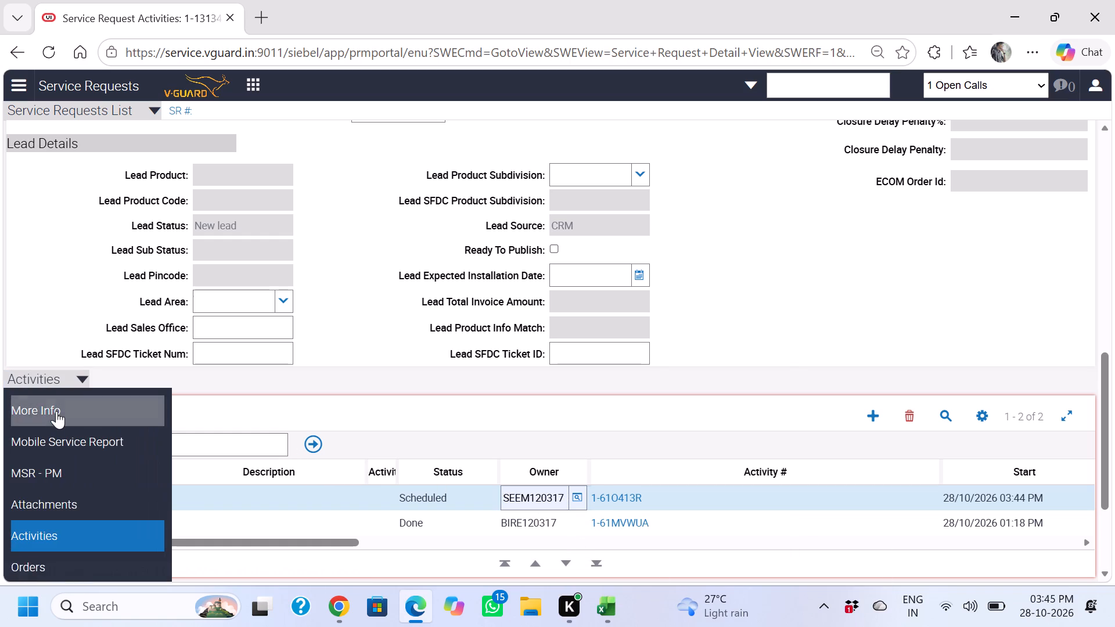
pyautogui.click(56, 411)
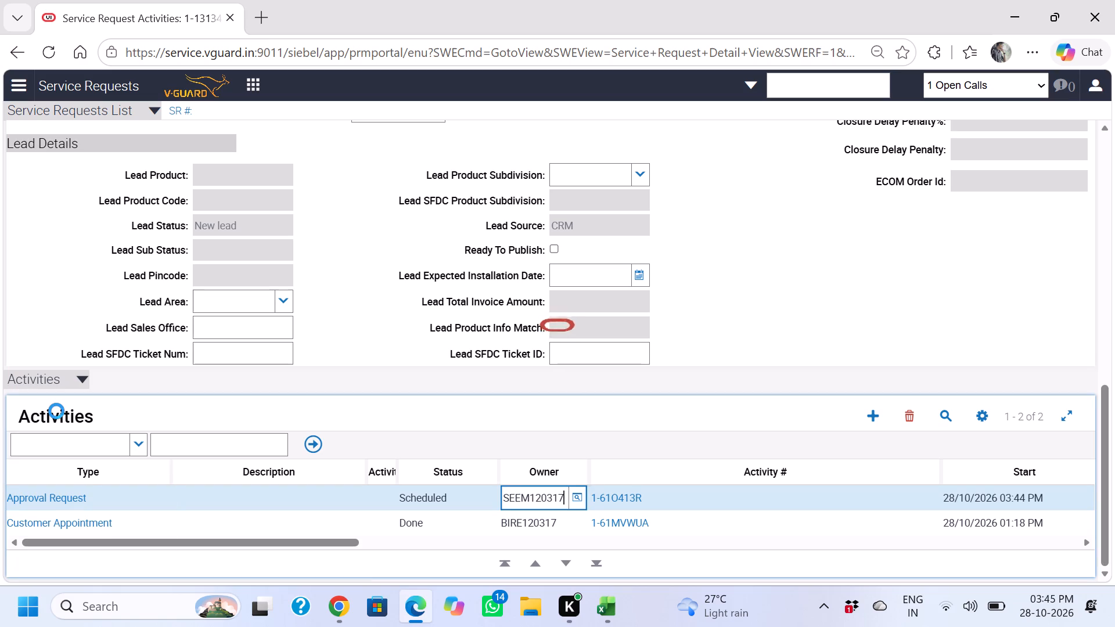
pyautogui.moveTo(56, 411); pyautogui.dragTo(59, 411)
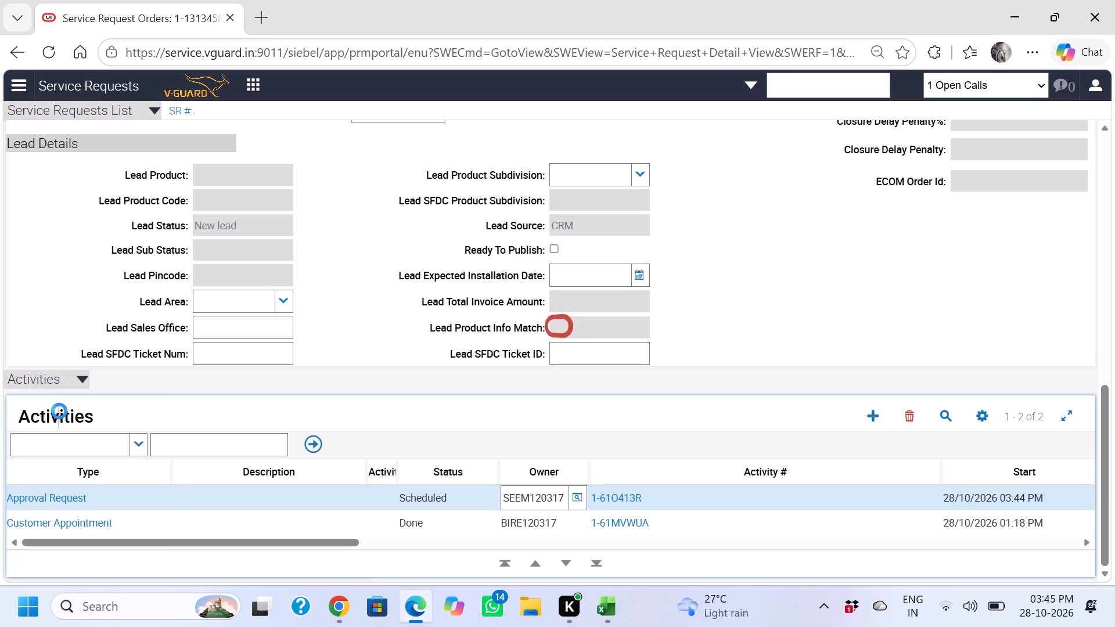
pyautogui.moveTo(59, 411); pyautogui.dragTo(122, 348)
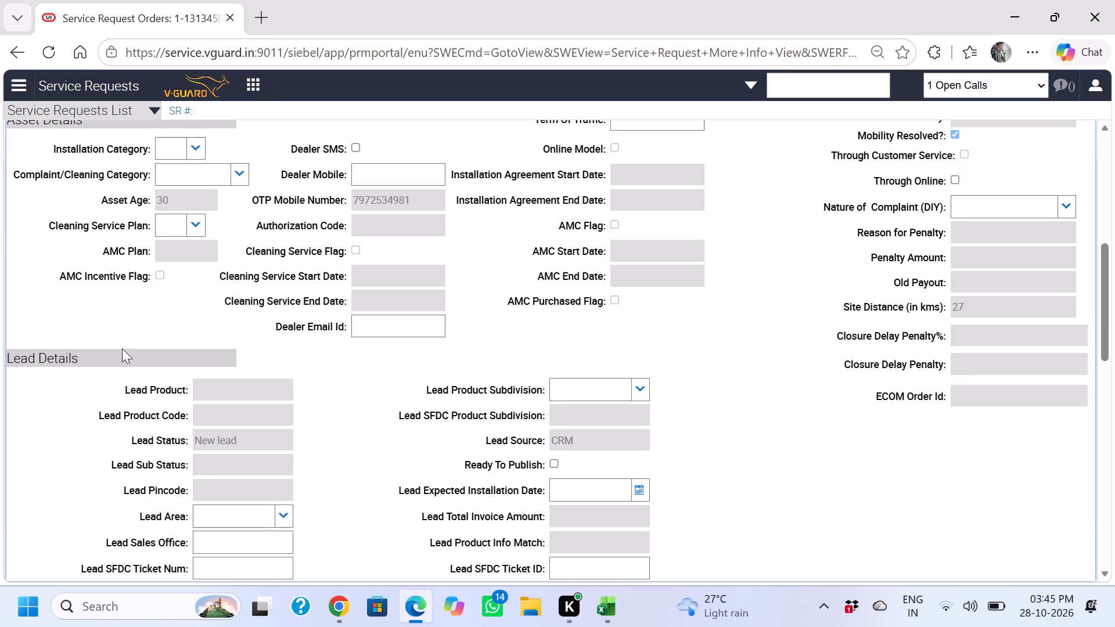
pyautogui.scroll(4, 253, 358)
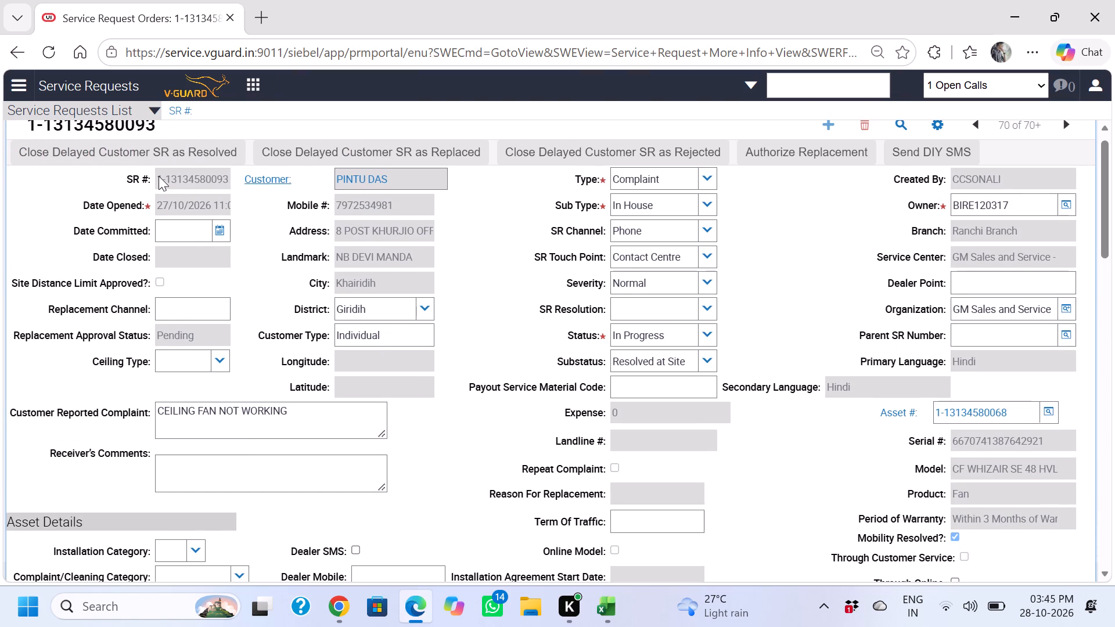
pyautogui.moveTo(157, 176); pyautogui.dragTo(234, 200)
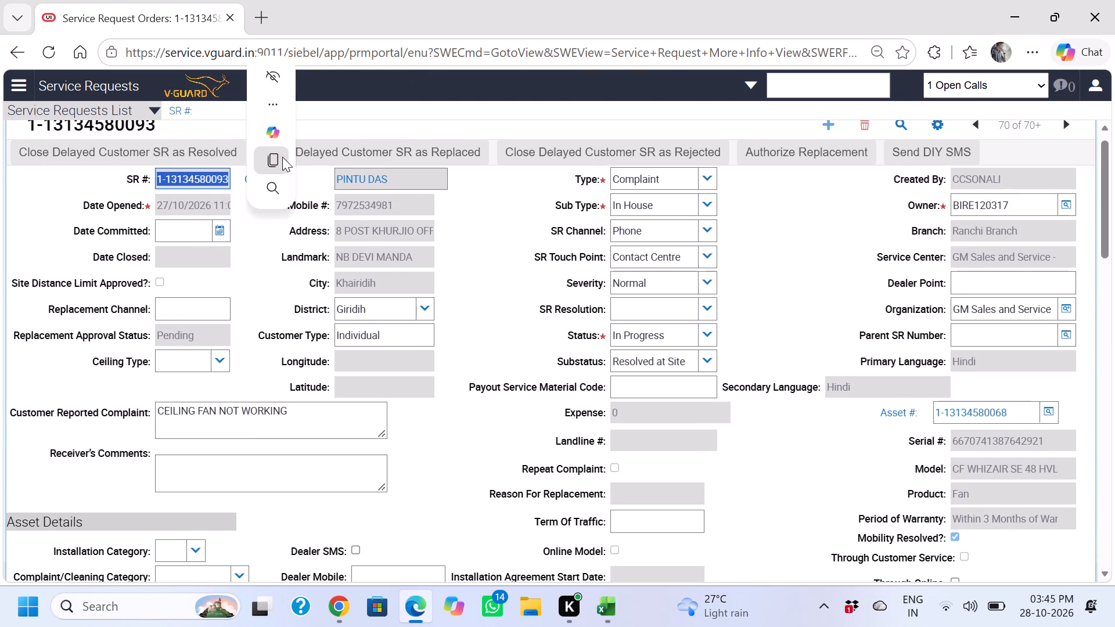
pyautogui.click(282, 157)
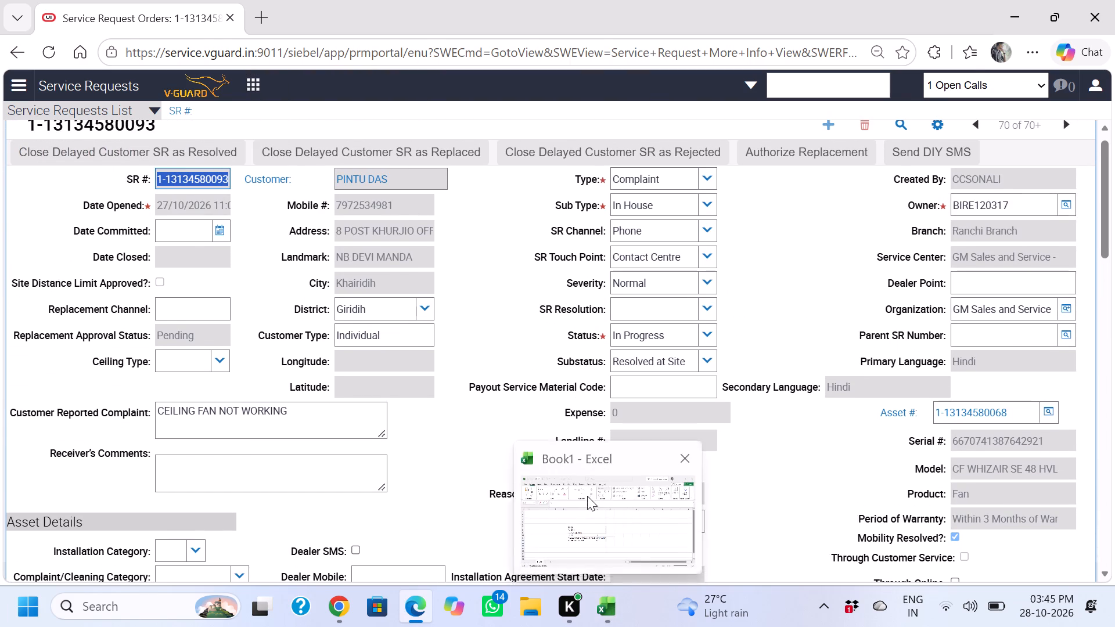
pyautogui.click(587, 496)
pyautogui.click(499, 331)
pyautogui.rightClick(499, 331)
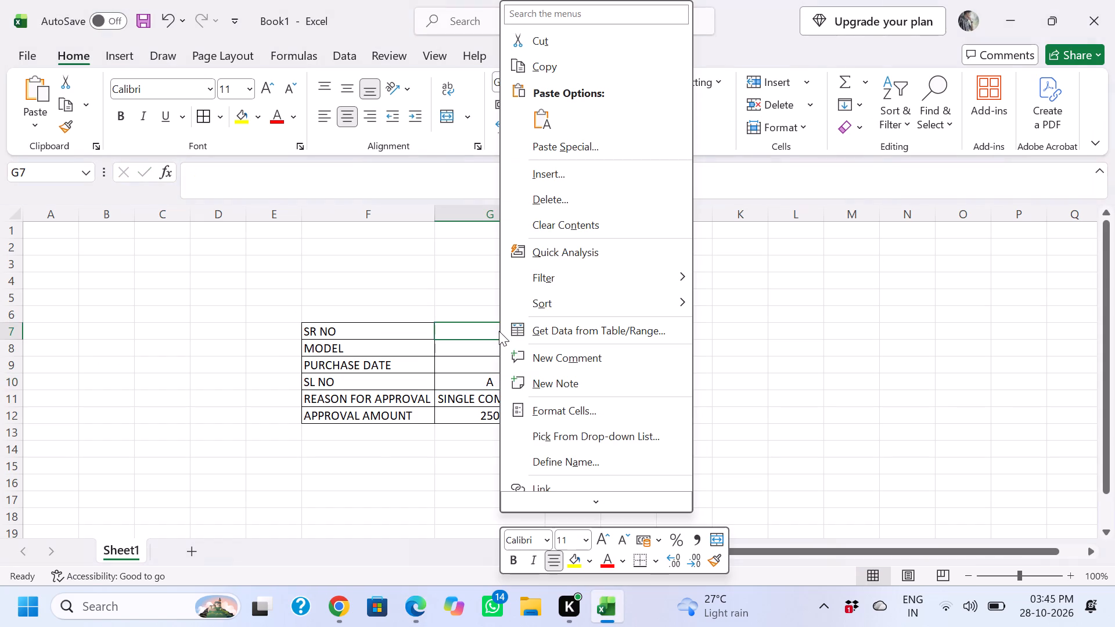
pyautogui.click(541, 121)
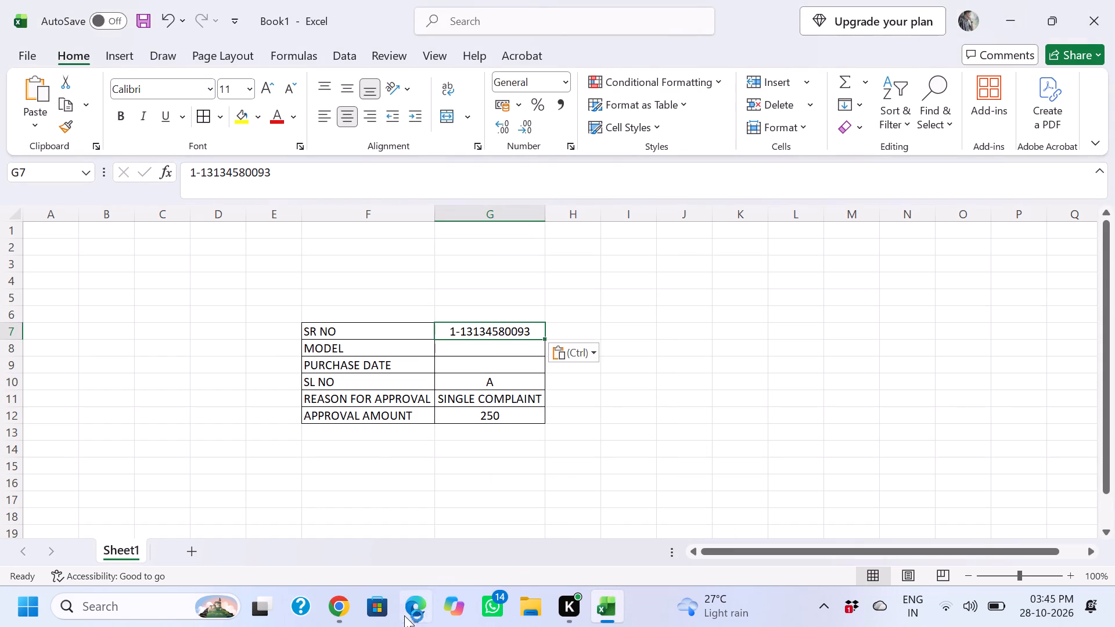
pyautogui.click(404, 550)
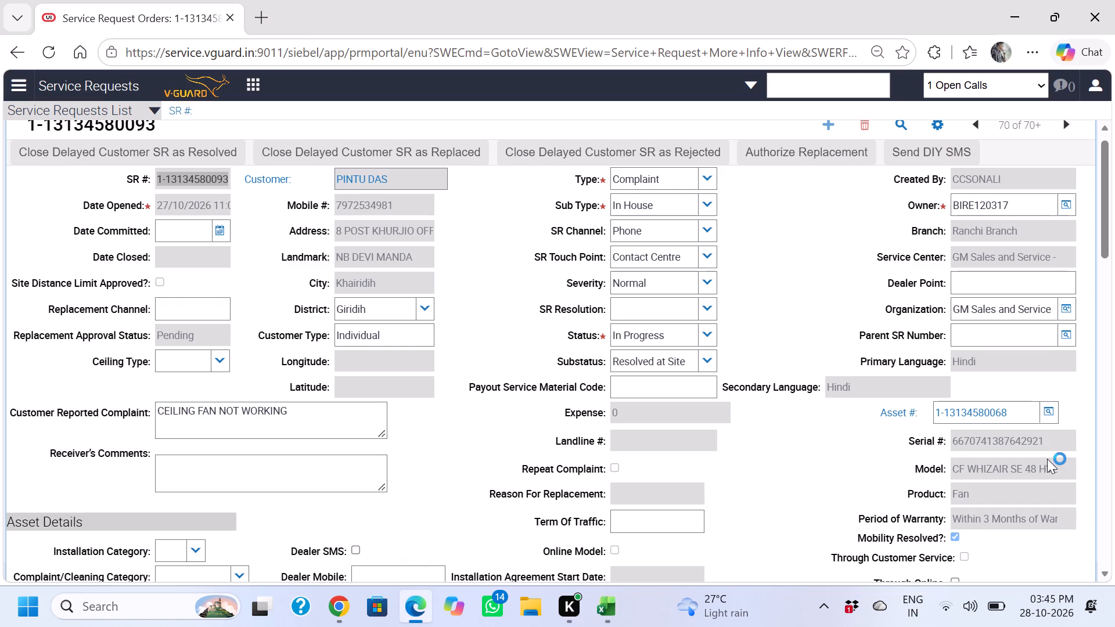
pyautogui.moveTo(1052, 441); pyautogui.dragTo(947, 444)
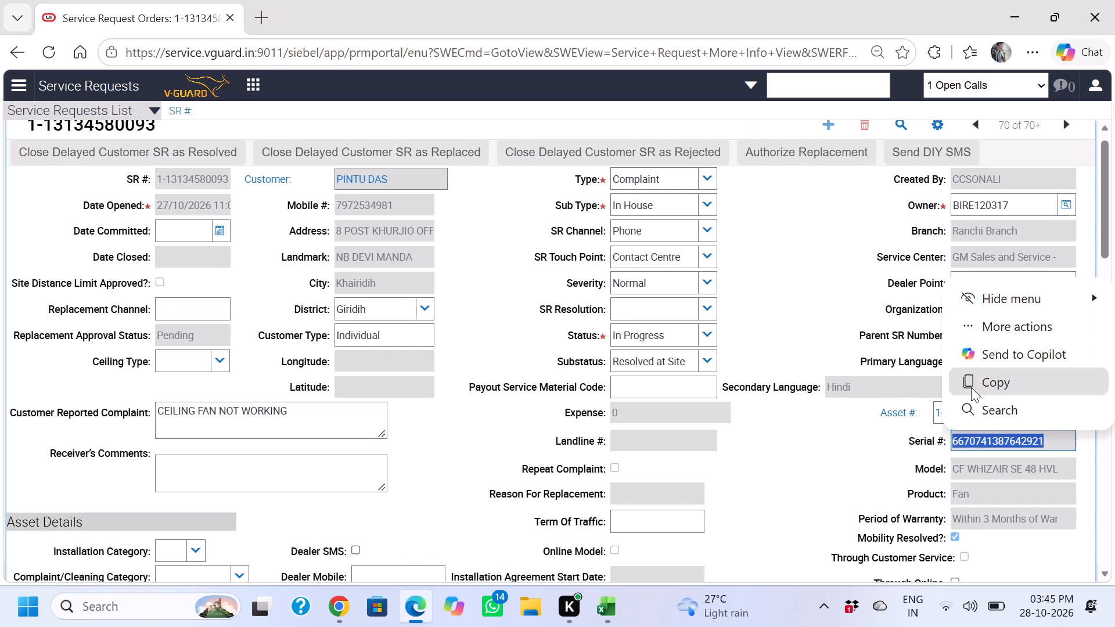
pyautogui.click(971, 387)
pyautogui.click(573, 524)
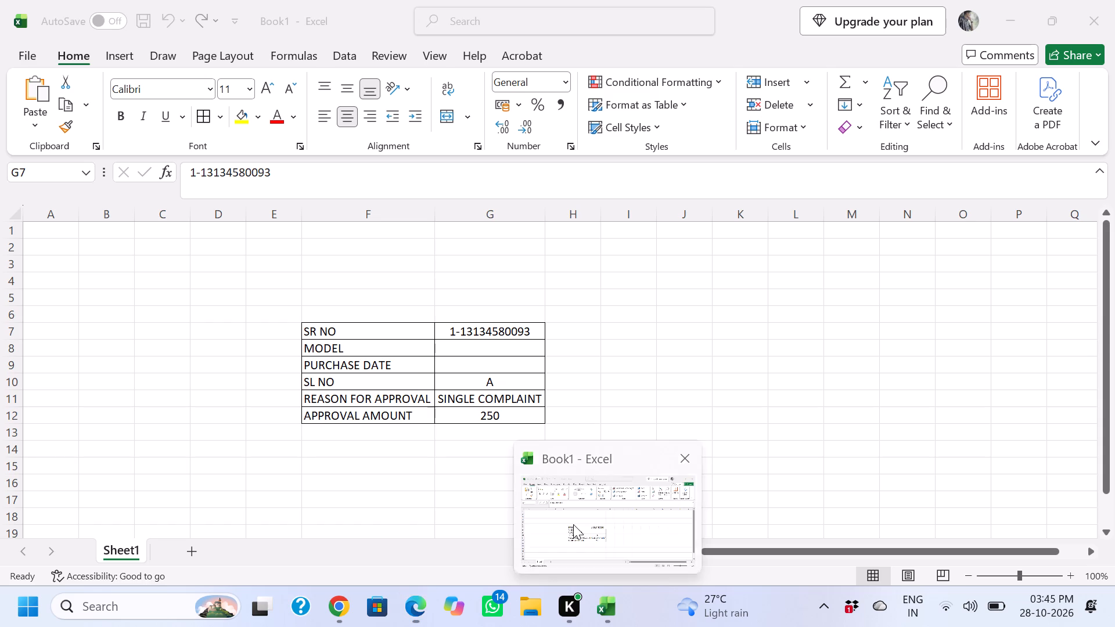
pyautogui.tripleClick(465, 378)
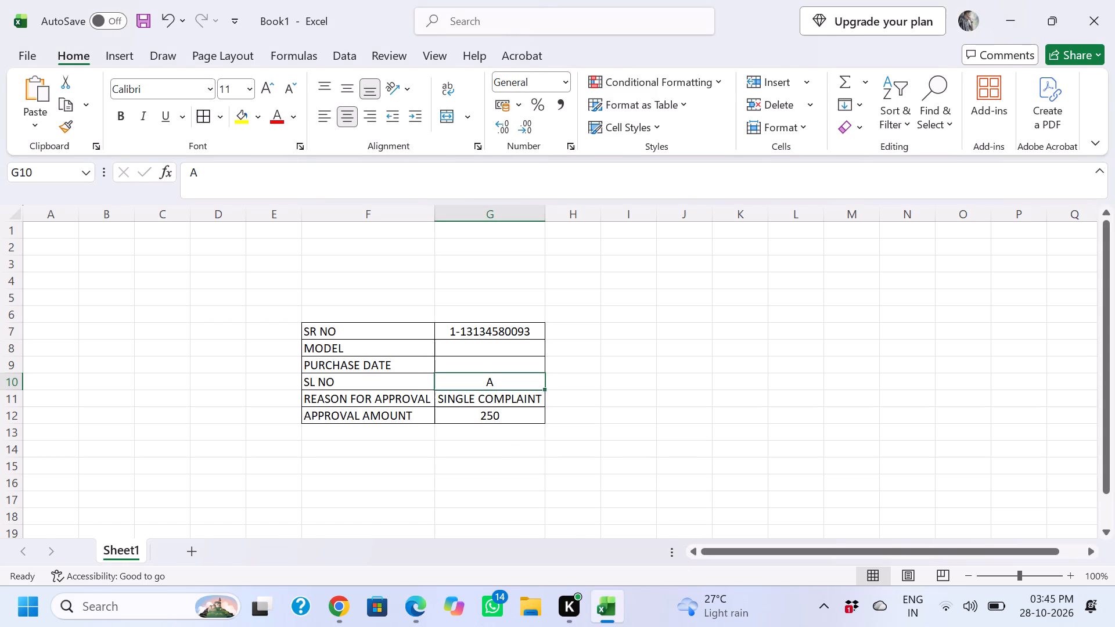
pyautogui.doubleClick(465, 378)
pyautogui.tripleClick(465, 378)
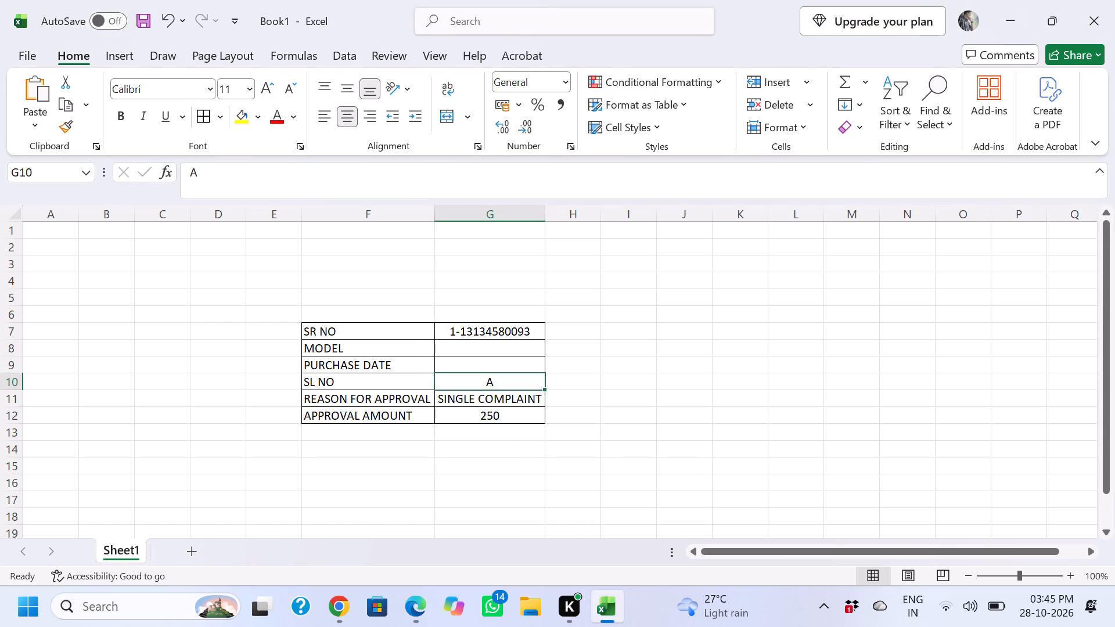
pyautogui.tripleClick(470, 381)
pyautogui.rightClick(470, 381)
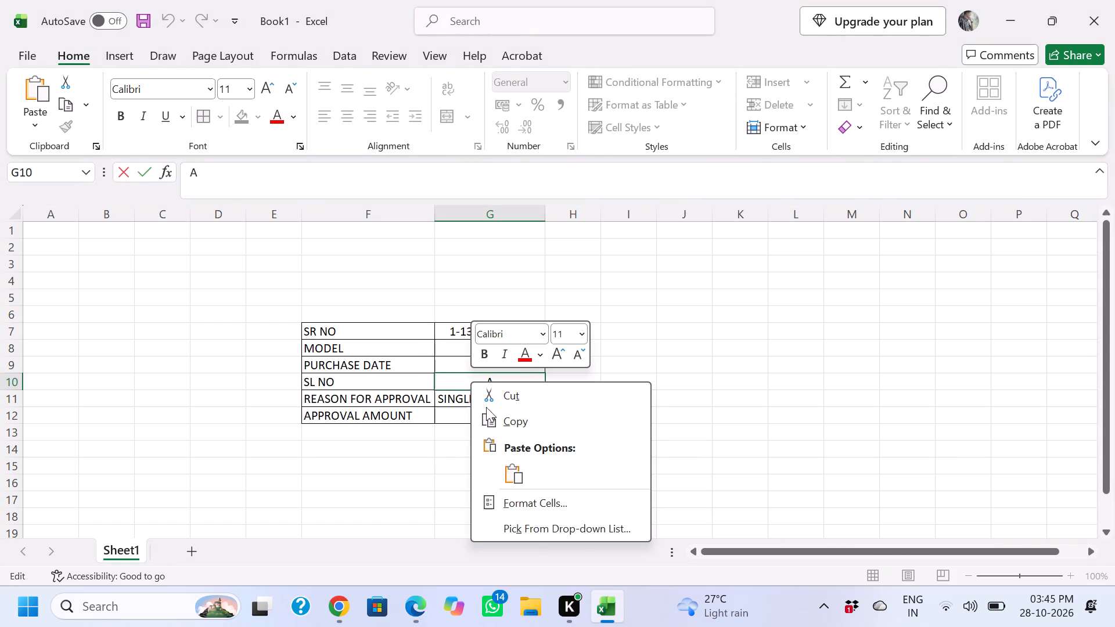
pyautogui.click(509, 469)
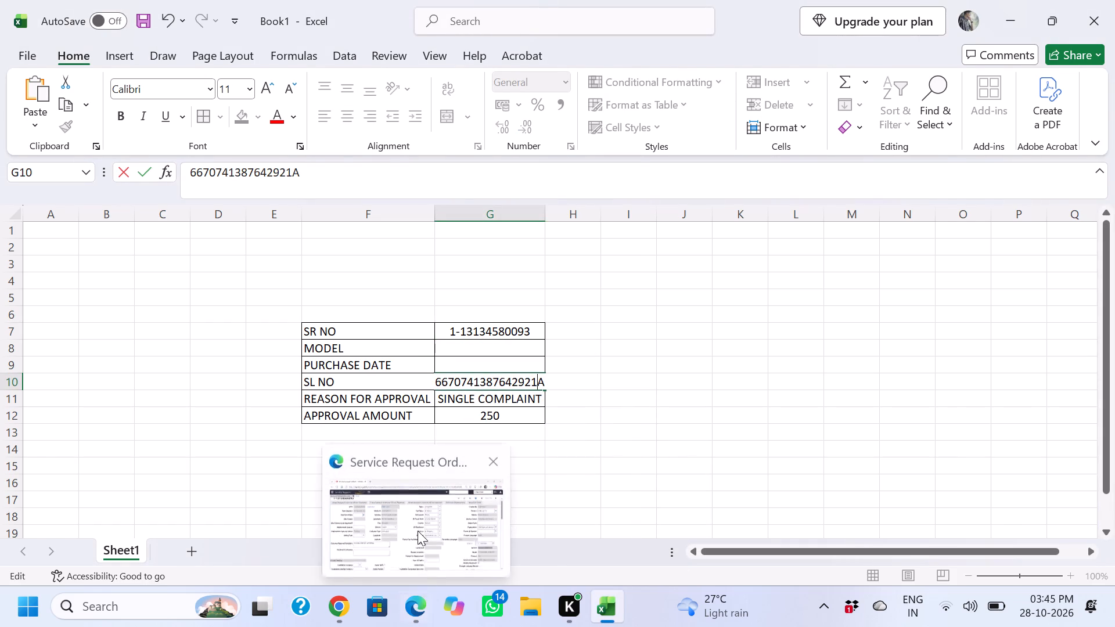
# Copy the model CF WHIZAIR SE 48 HVLK BLU MAT 1.2M from the service request in Edge into the MODEL cell G8 in Excel.
pyautogui.click(418, 531)
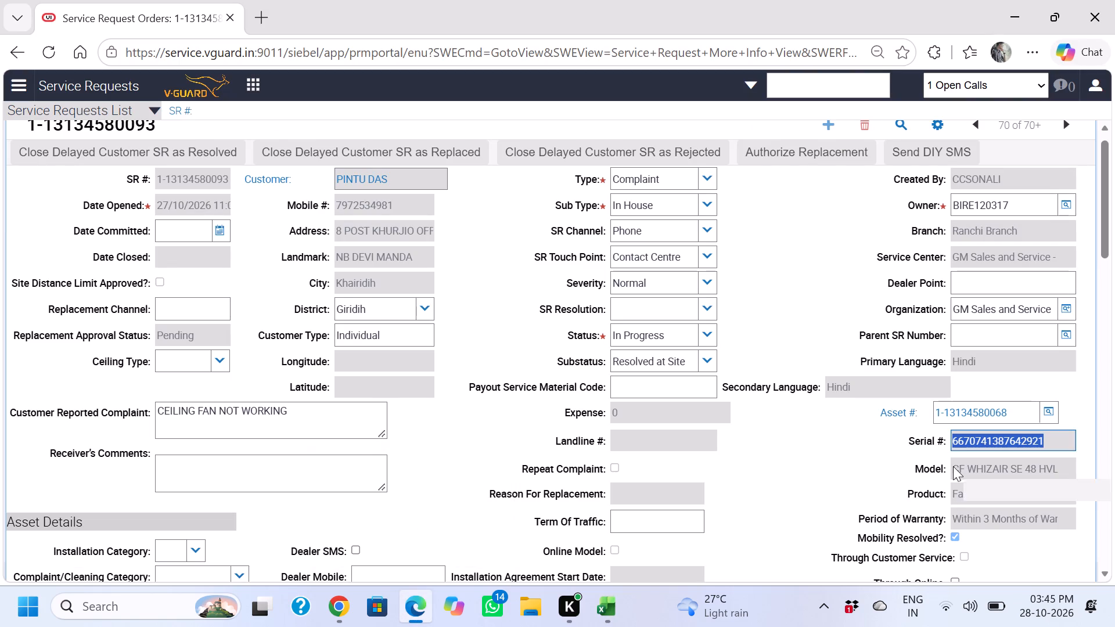
pyautogui.moveTo(953, 470); pyautogui.dragTo(1091, 474)
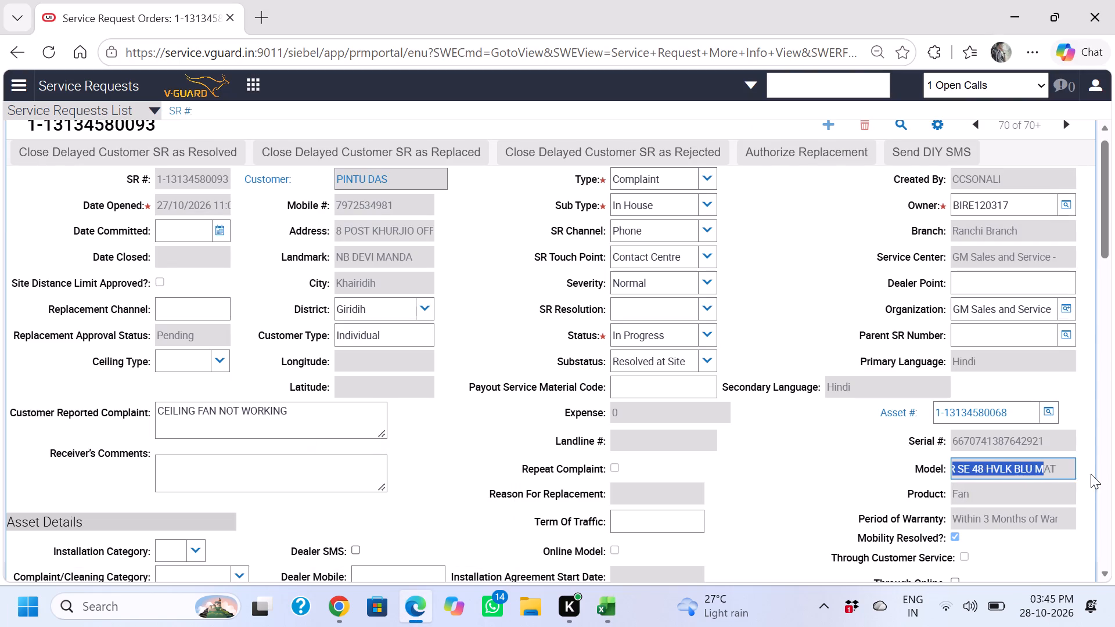
pyautogui.moveTo(1091, 474); pyautogui.dragTo(1106, 474)
pyautogui.click(1092, 420)
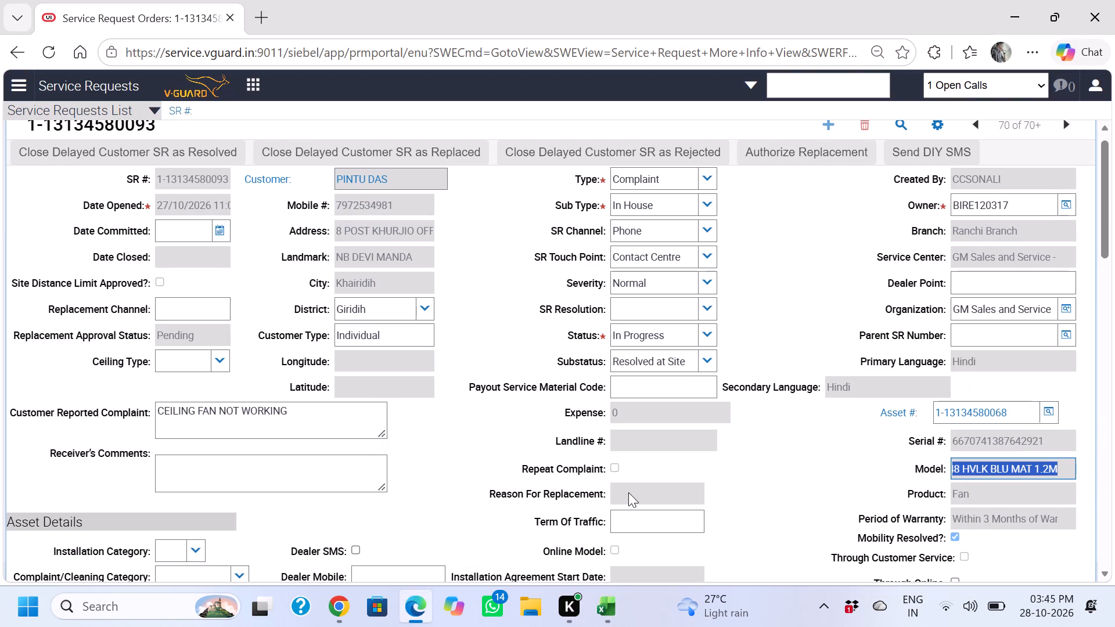
pyautogui.click(574, 532)
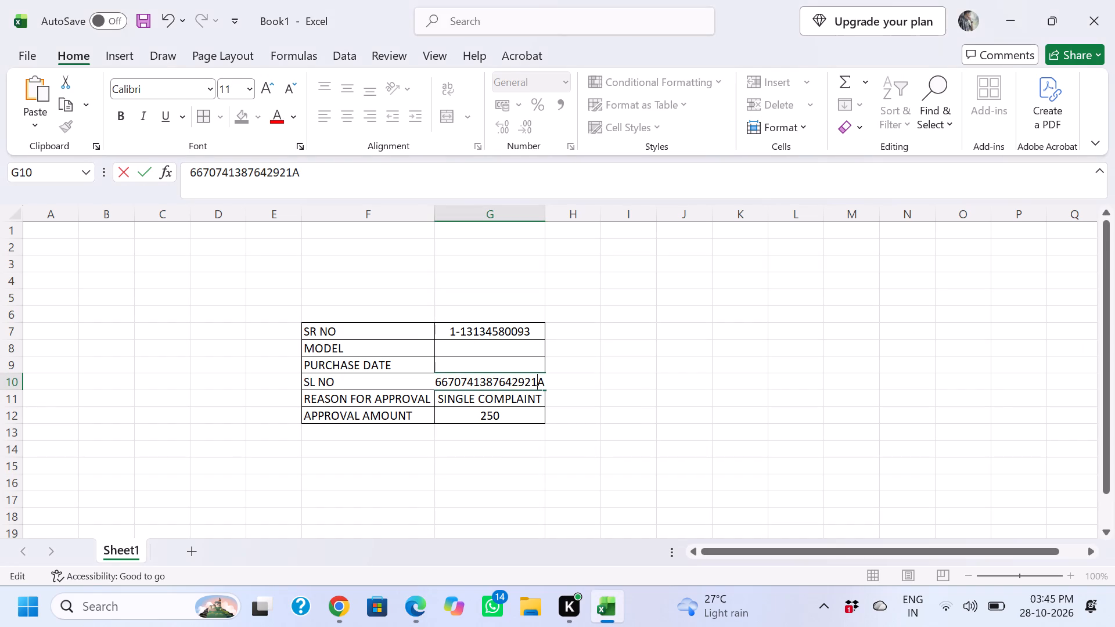
pyautogui.click(477, 343)
pyautogui.rightClick(477, 343)
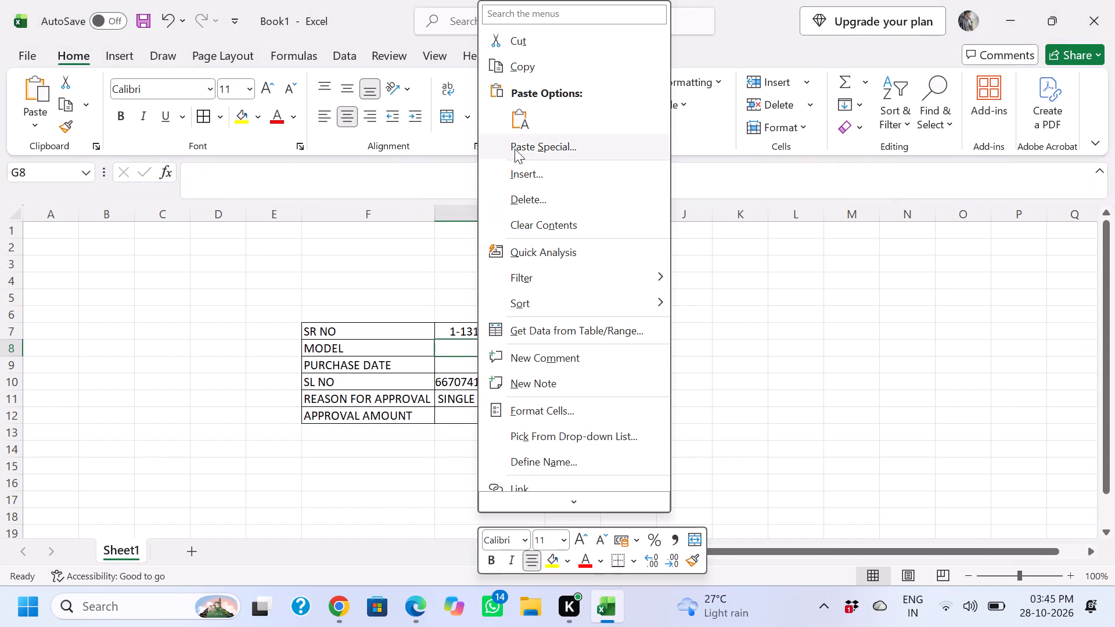
pyautogui.click(517, 123)
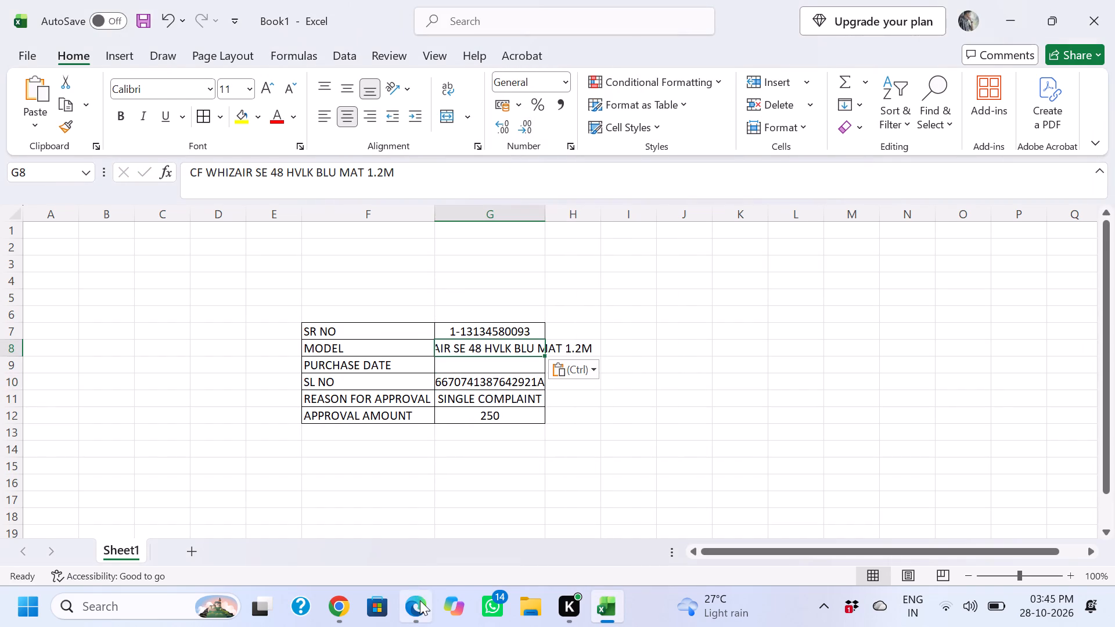
# Switch to Edge and open the service request's linked asset record to look up the fan's date of purchase.
pyautogui.click(409, 516)
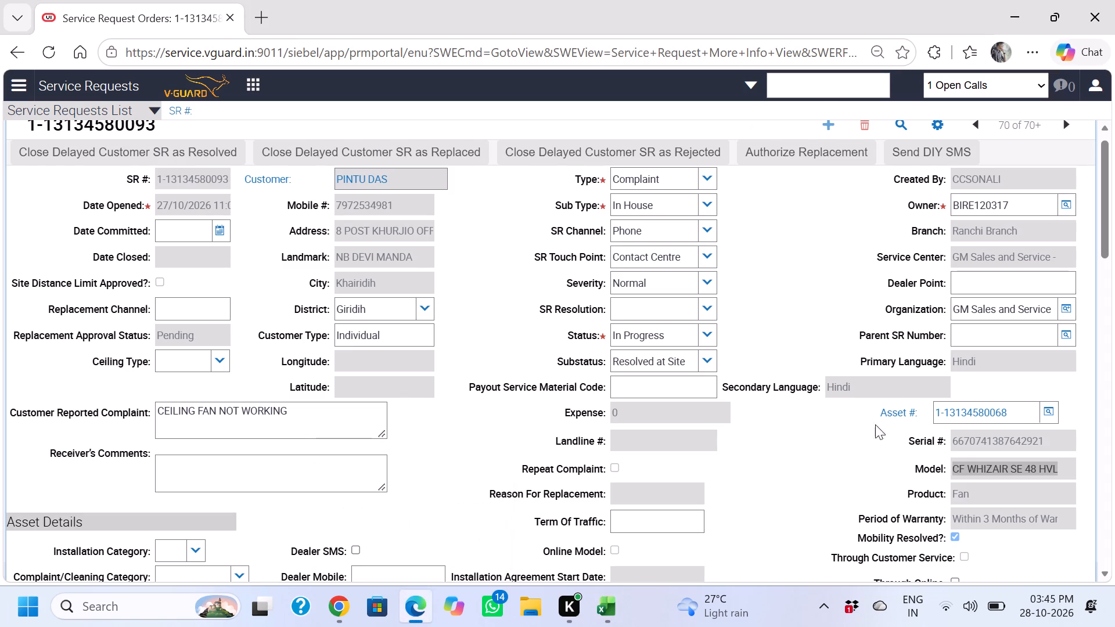
pyautogui.click(898, 412)
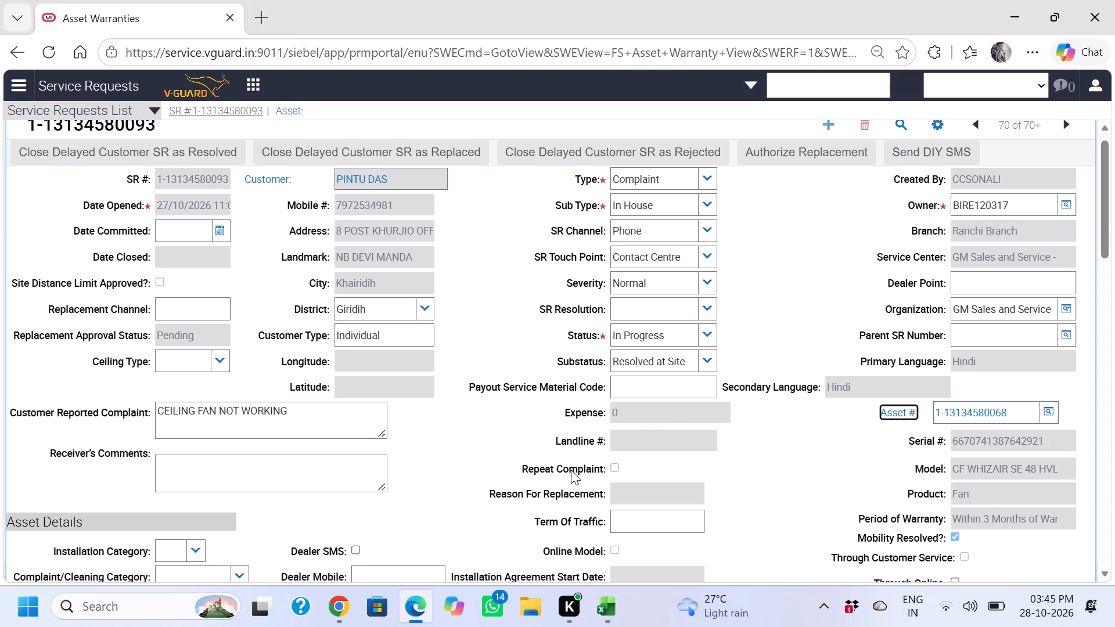
pyautogui.scroll(5, 571, 470)
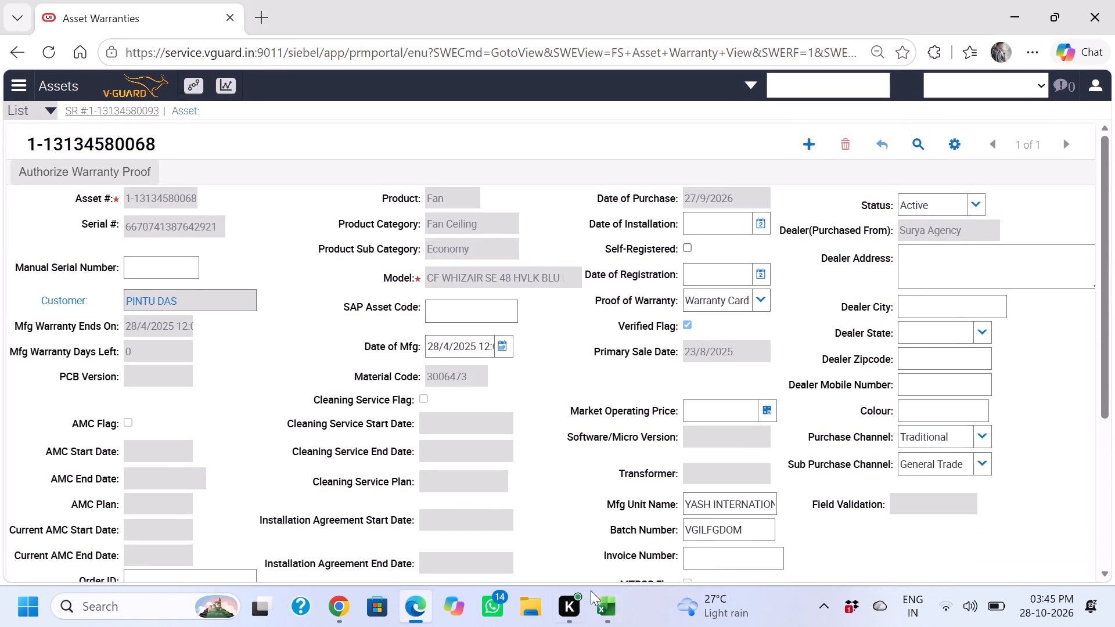
# Switch to Excel and enter the purchase date 27/9/2026 in cell G9 of the approval table.
pyautogui.click(580, 495)
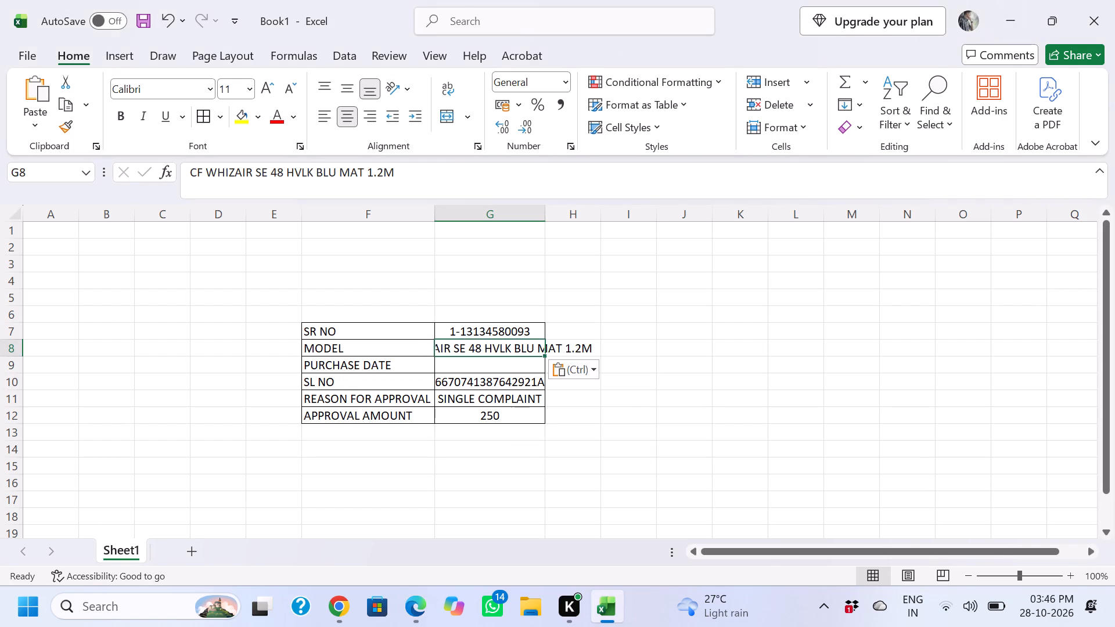
pyautogui.click(495, 372)
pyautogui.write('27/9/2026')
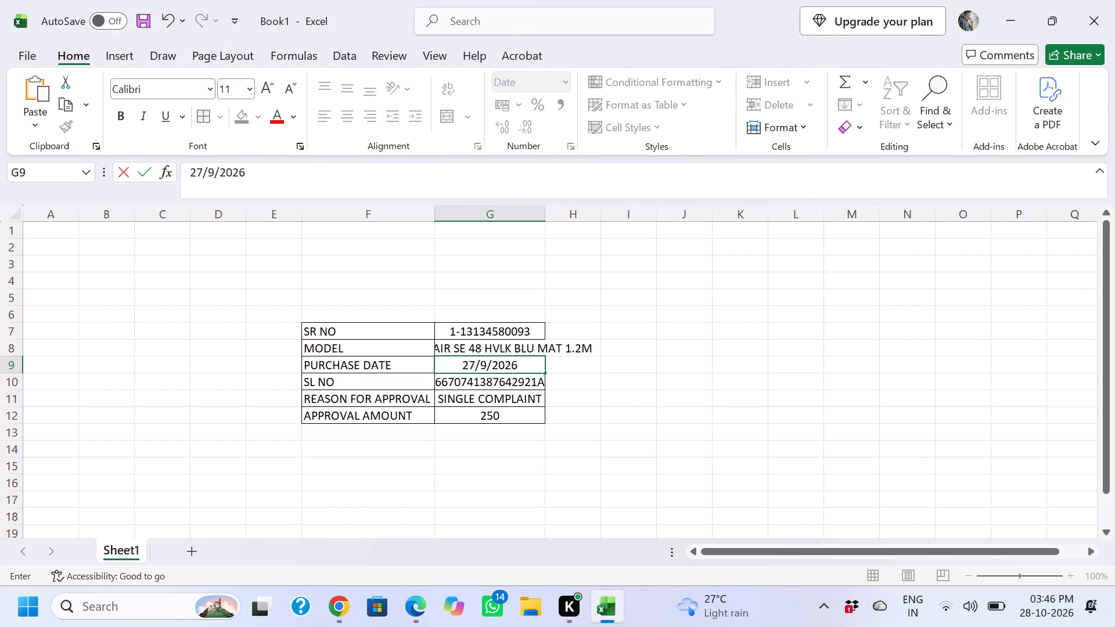
# AutoFit column G to its contents so the full model name fits inside the table.
pyautogui.click(542, 206)
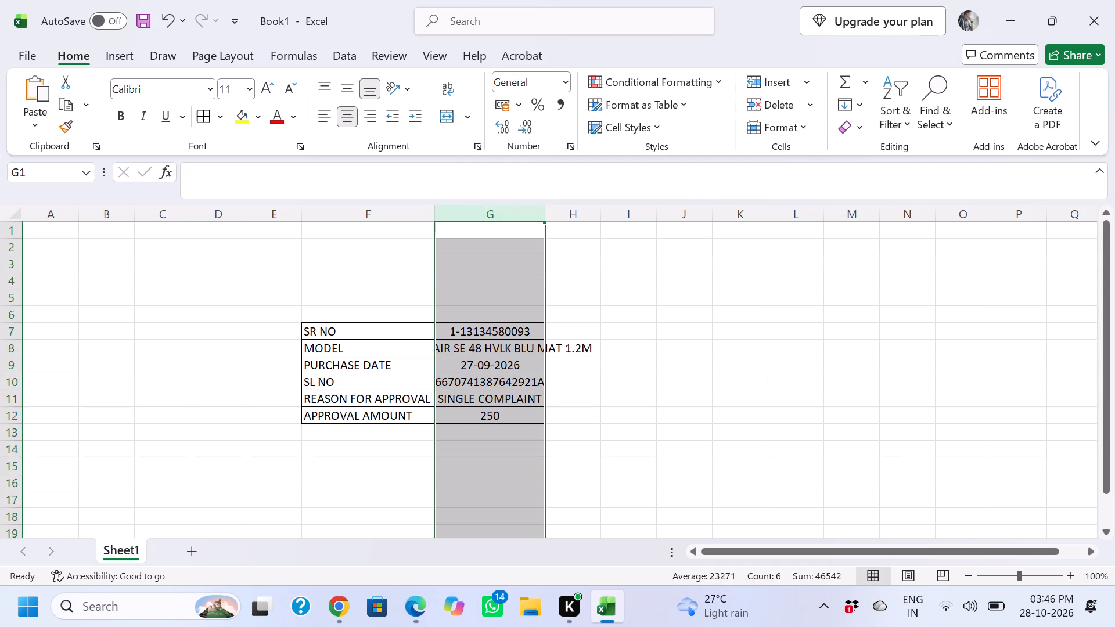
pyautogui.tripleClick(546, 207)
pyautogui.click(546, 207)
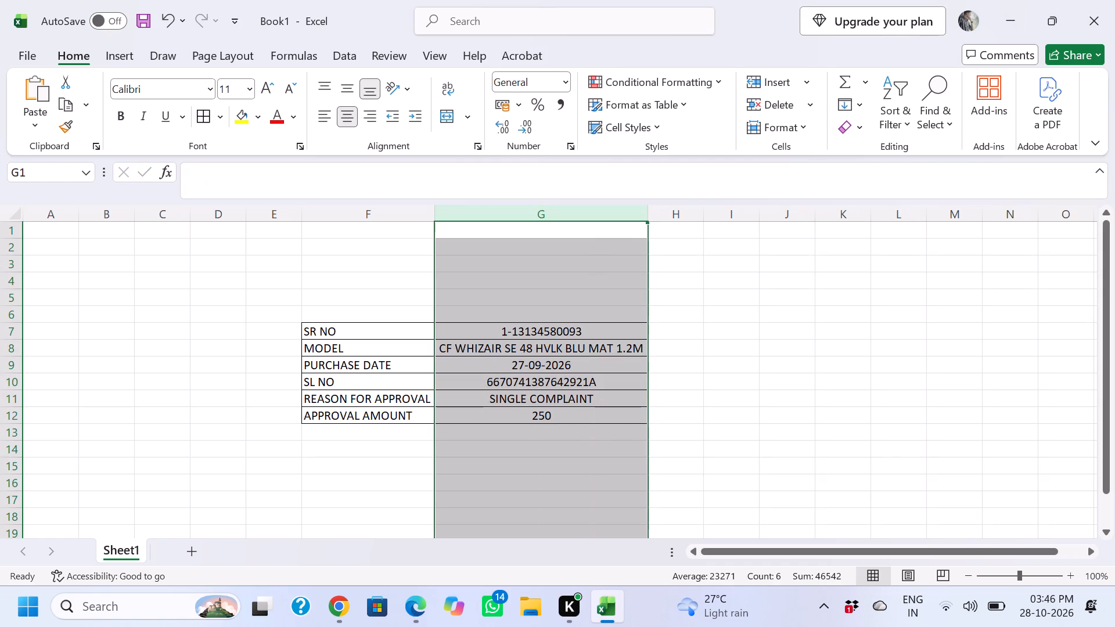
pyautogui.click(402, 435)
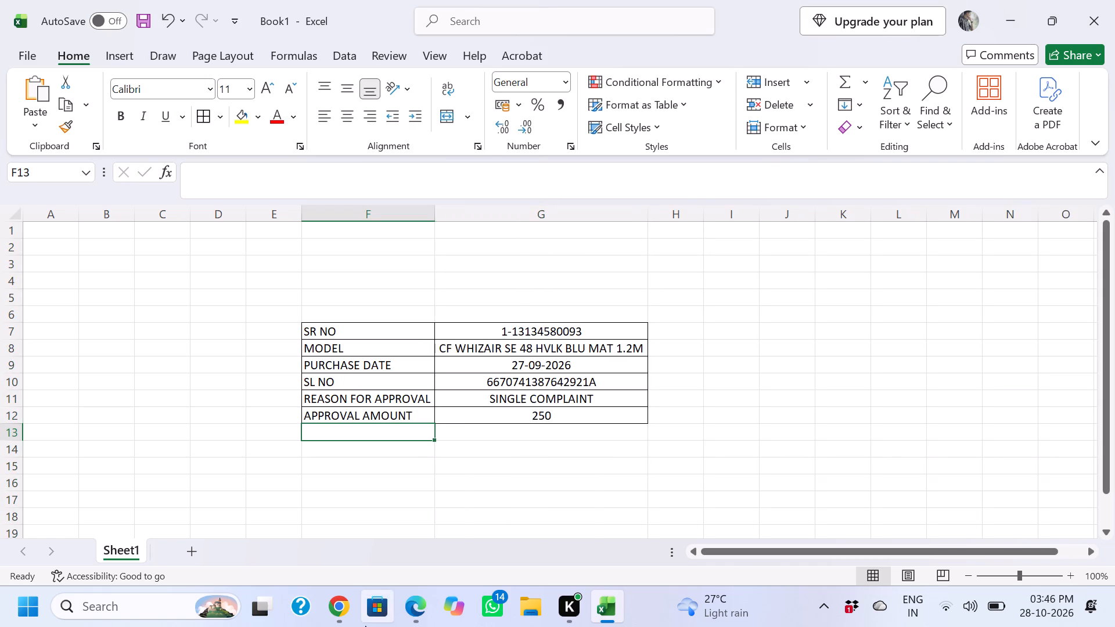
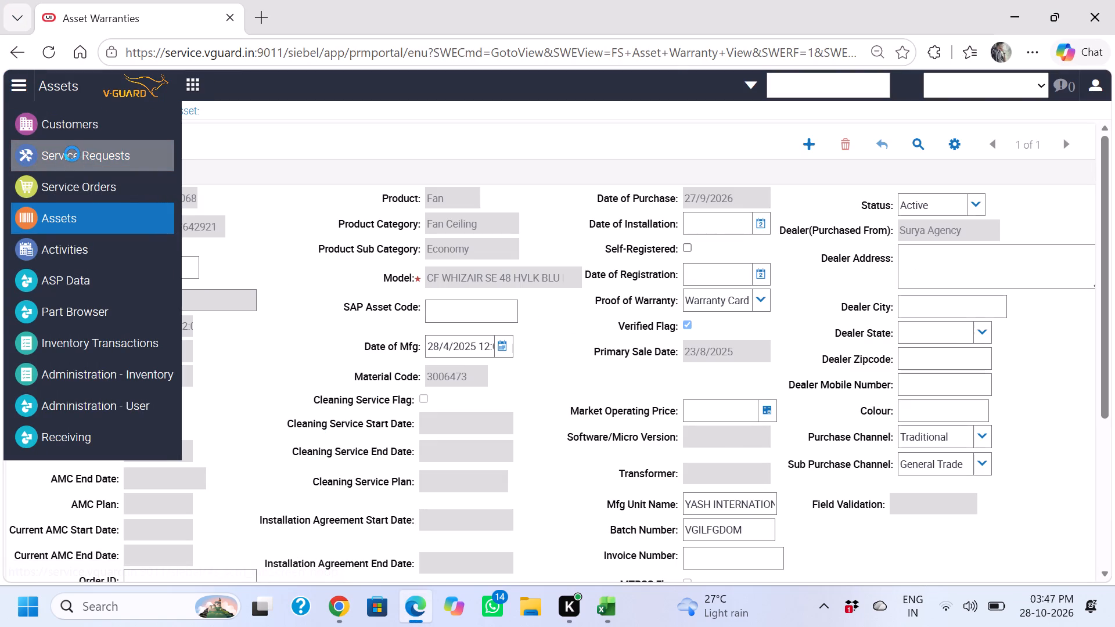
# Switch the service requests list from My Service Requests to My Team's Service Requests.
pyautogui.click(123, 130)
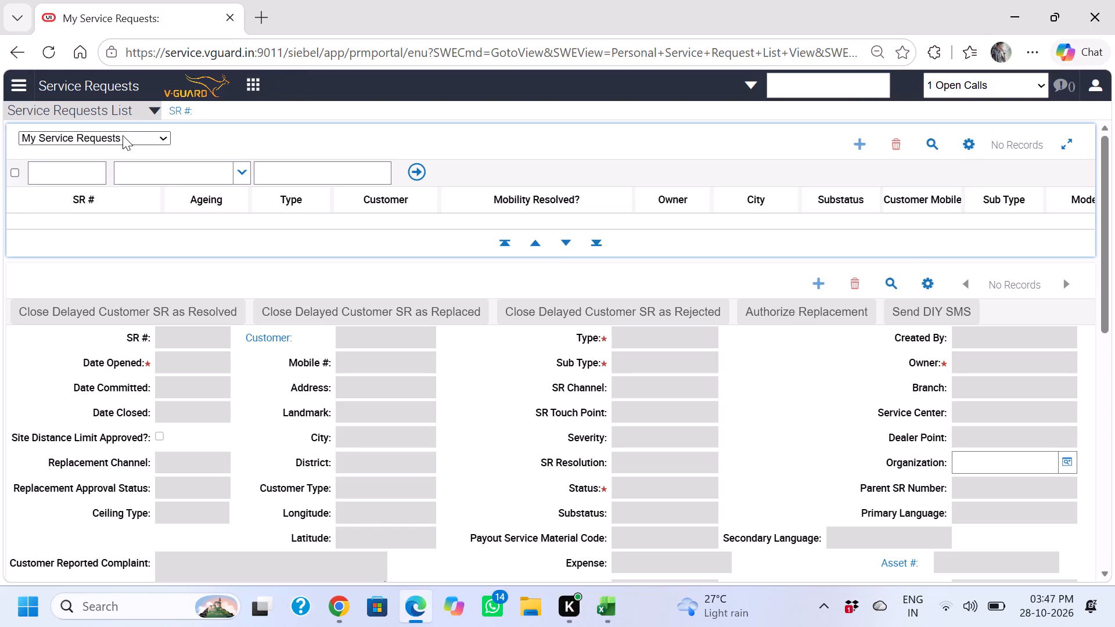
pyautogui.moveTo(123, 135); pyautogui.dragTo(114, 180)
pyautogui.click(114, 180)
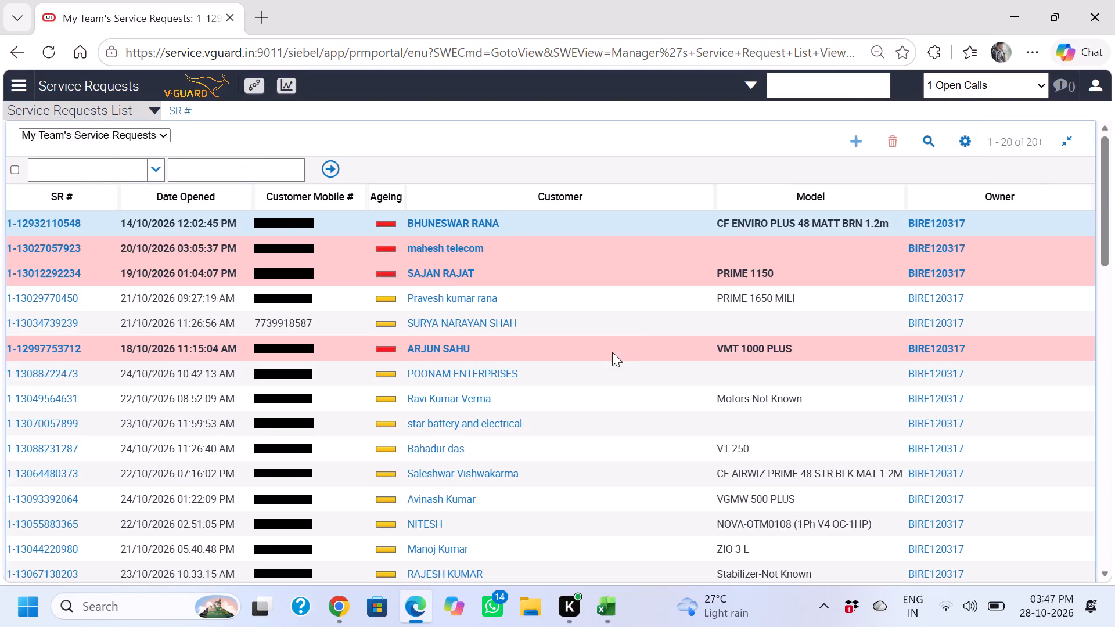
# Sort the team's service requests list by Substatus in ascending order.
pyautogui.hscroll(-3, 639, 334)
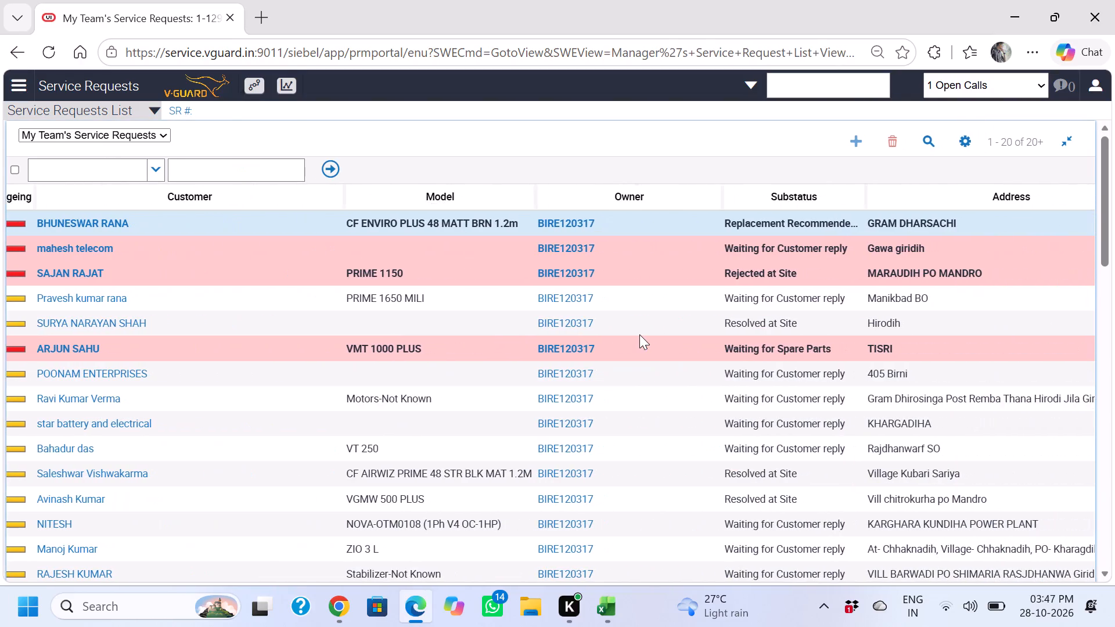
pyautogui.click(757, 201)
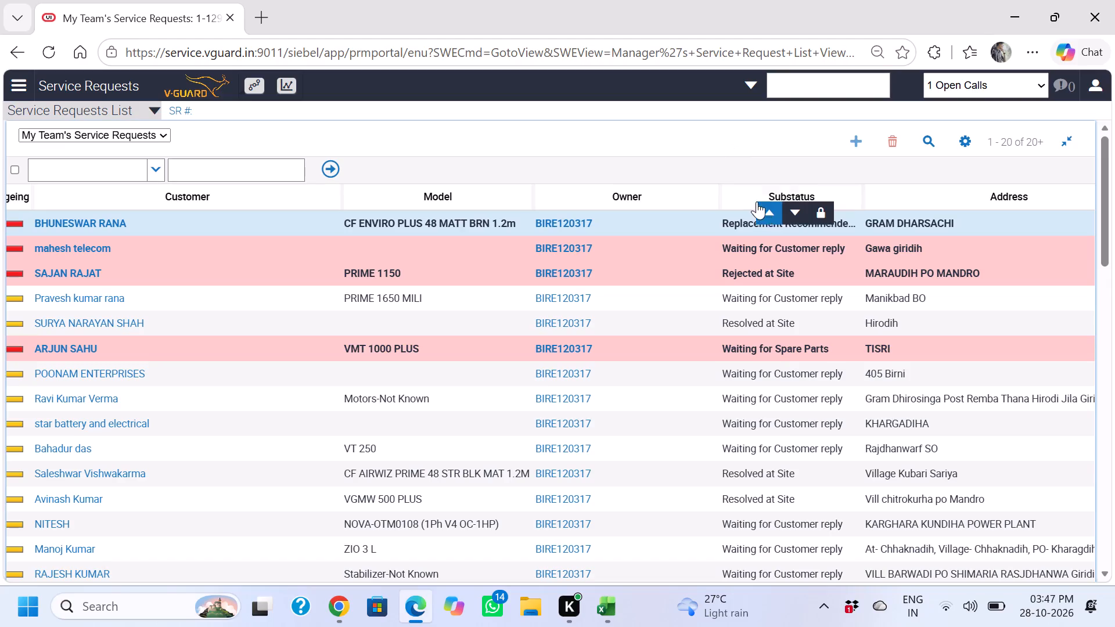
pyautogui.click(764, 209)
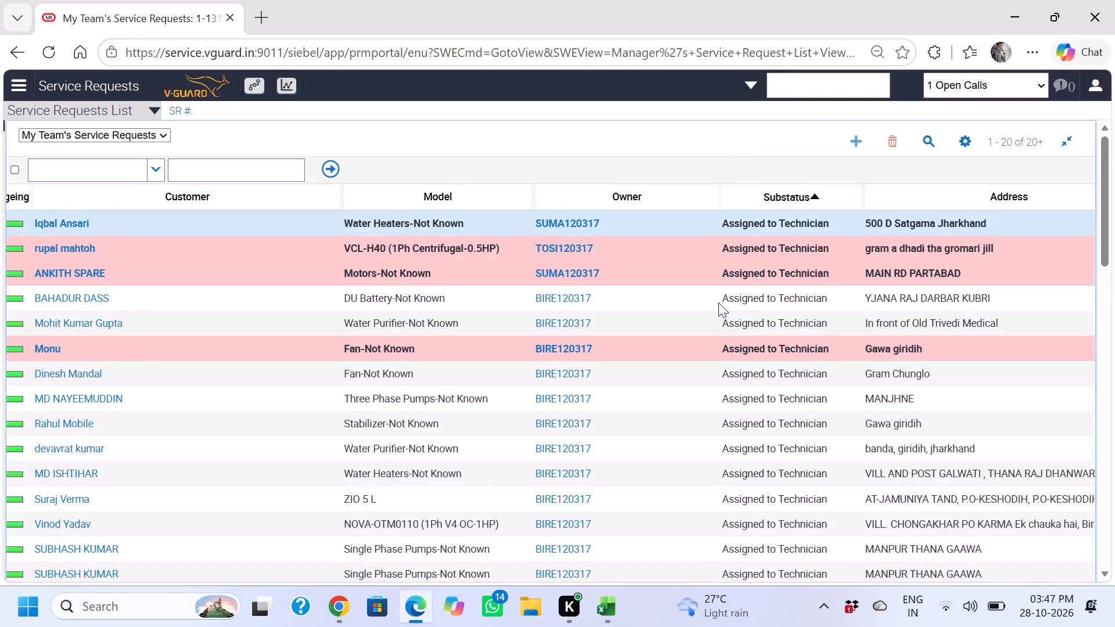
# Page forward through the sorted service requests list to the requests with substatus Resolved at Site.
pyautogui.scroll(-2, 751, 194)
pyautogui.scroll(-2, 627, 391)
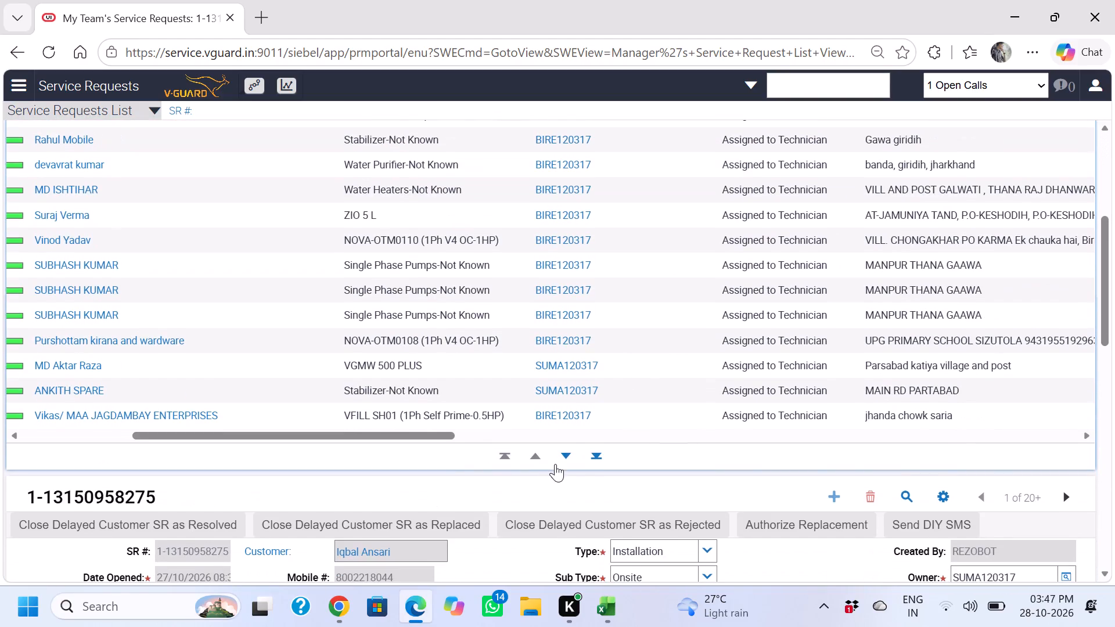
pyautogui.click(555, 464)
pyautogui.click(560, 462)
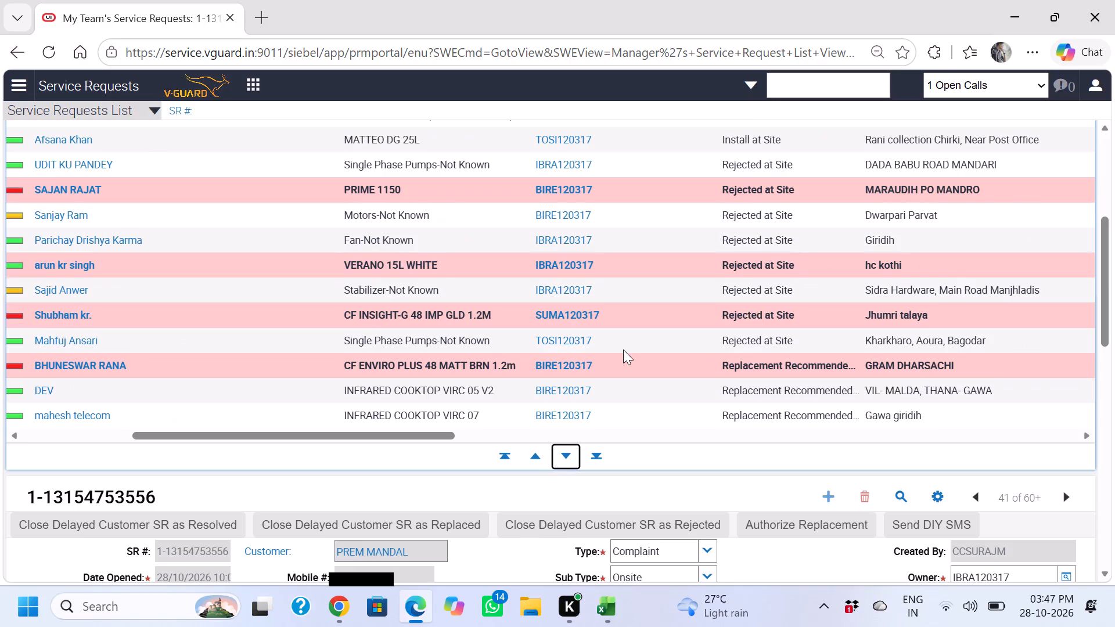
pyautogui.scroll(4, 623, 349)
pyautogui.scroll(-1, 657, 233)
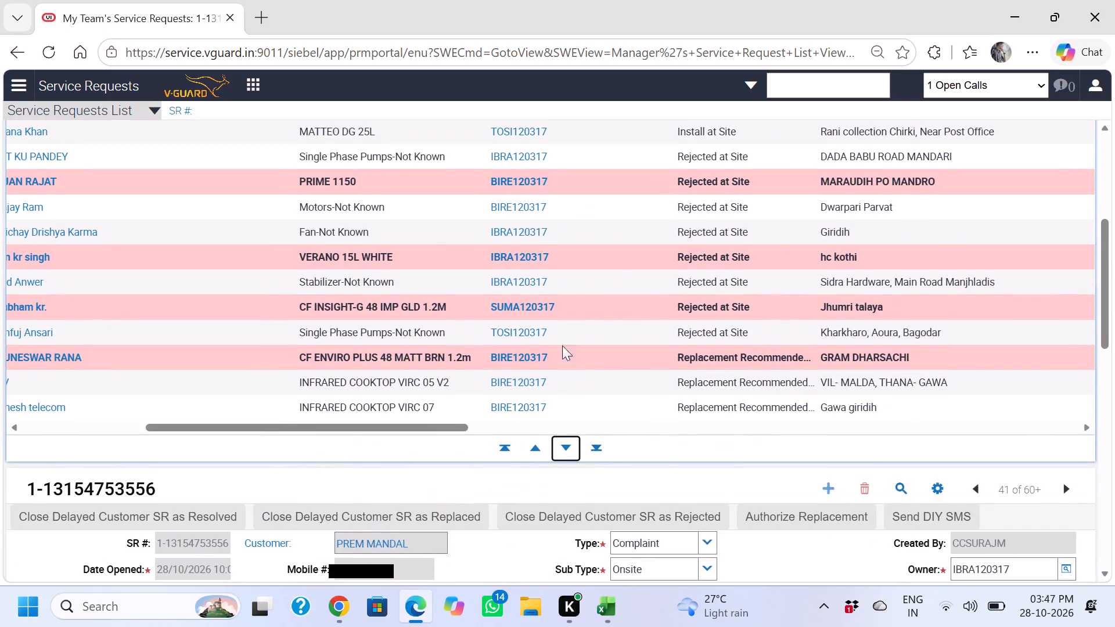
pyautogui.click(566, 449)
pyautogui.scroll(5, 602, 318)
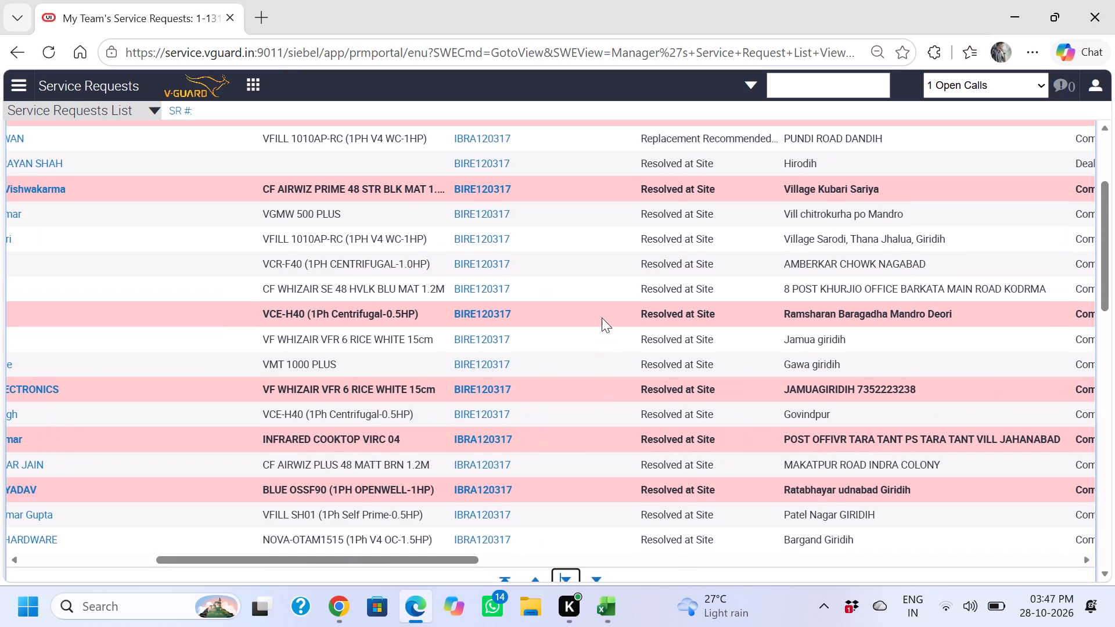
pyautogui.hscroll(1, 602, 318)
pyautogui.scroll(-1, 602, 318)
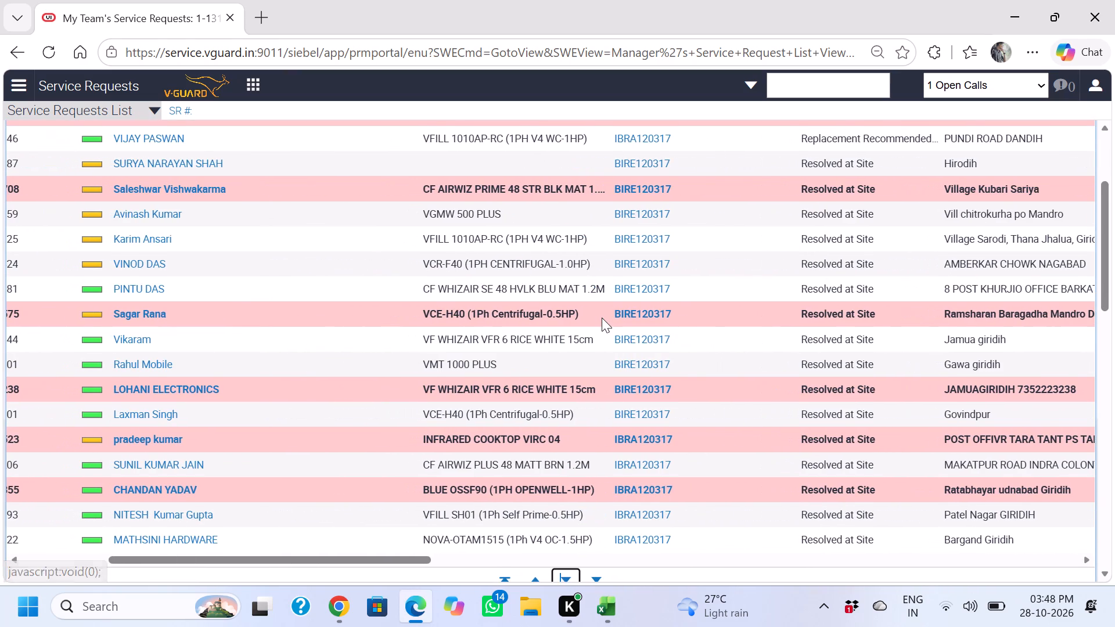
pyautogui.scroll(-1, 602, 318)
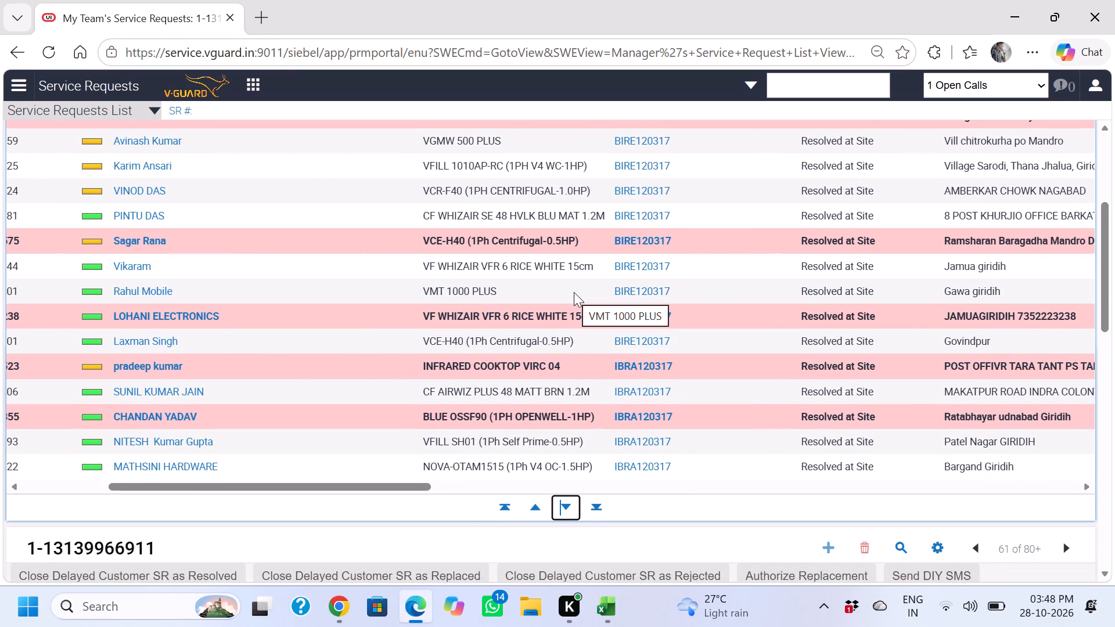
pyautogui.scroll(2, 574, 292)
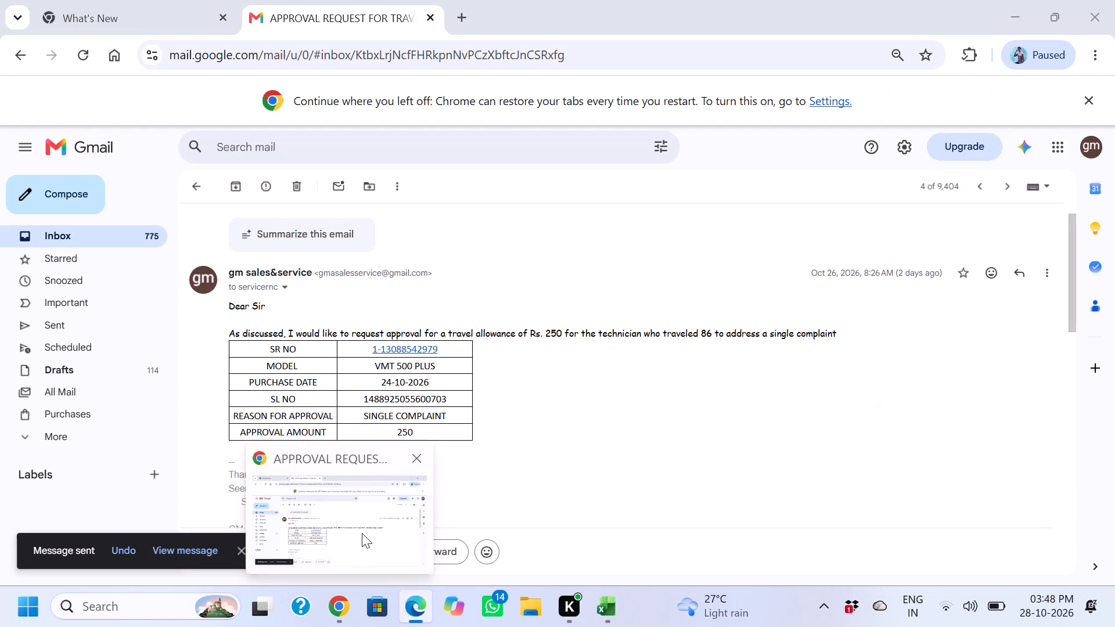
pyautogui.hscroll(2, 527, 423)
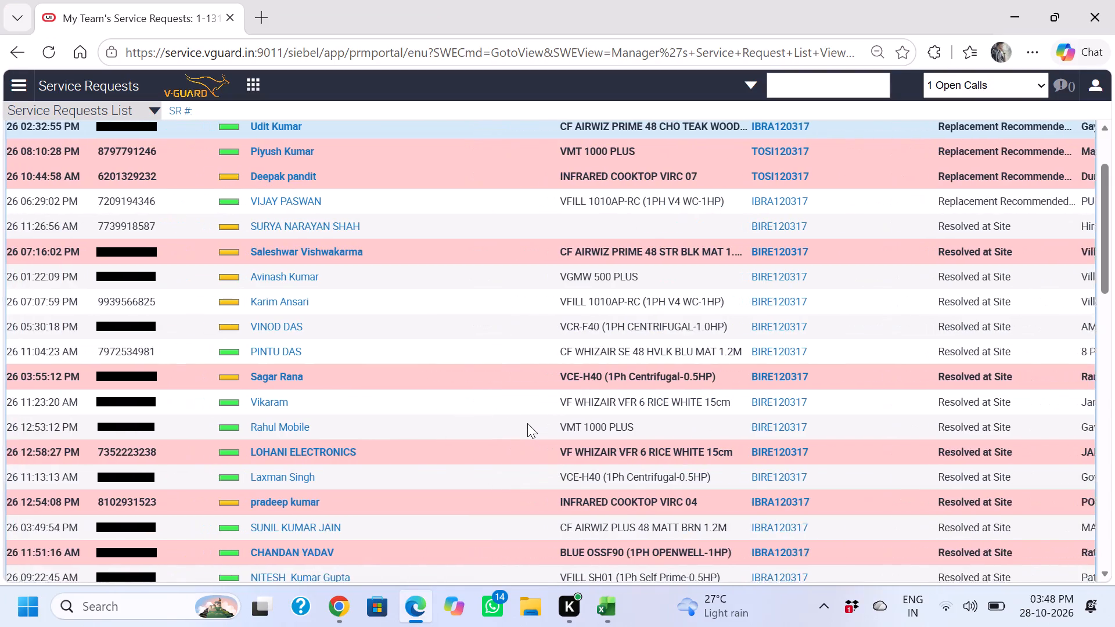
pyautogui.hscroll(1, 527, 423)
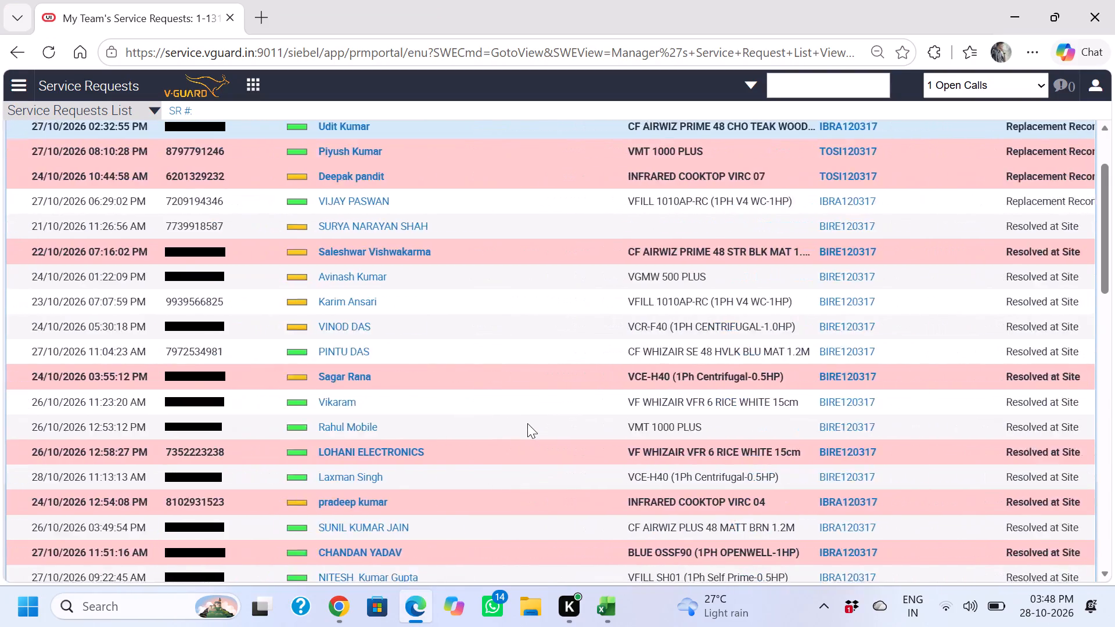
pyautogui.hscroll(1, 527, 423)
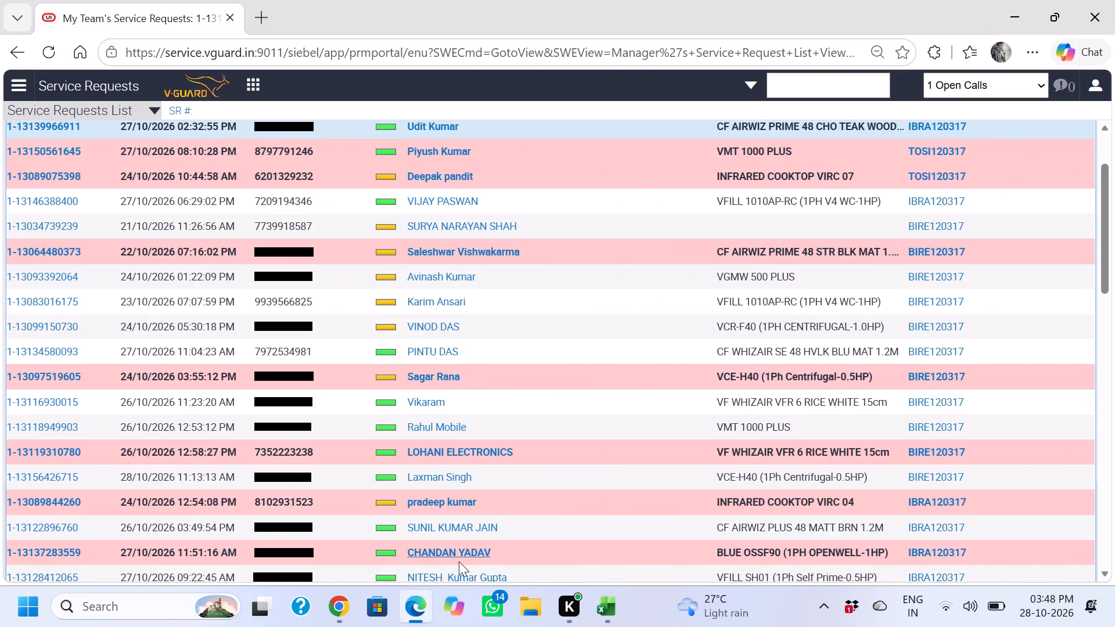
pyautogui.hscroll(-1, 567, 445)
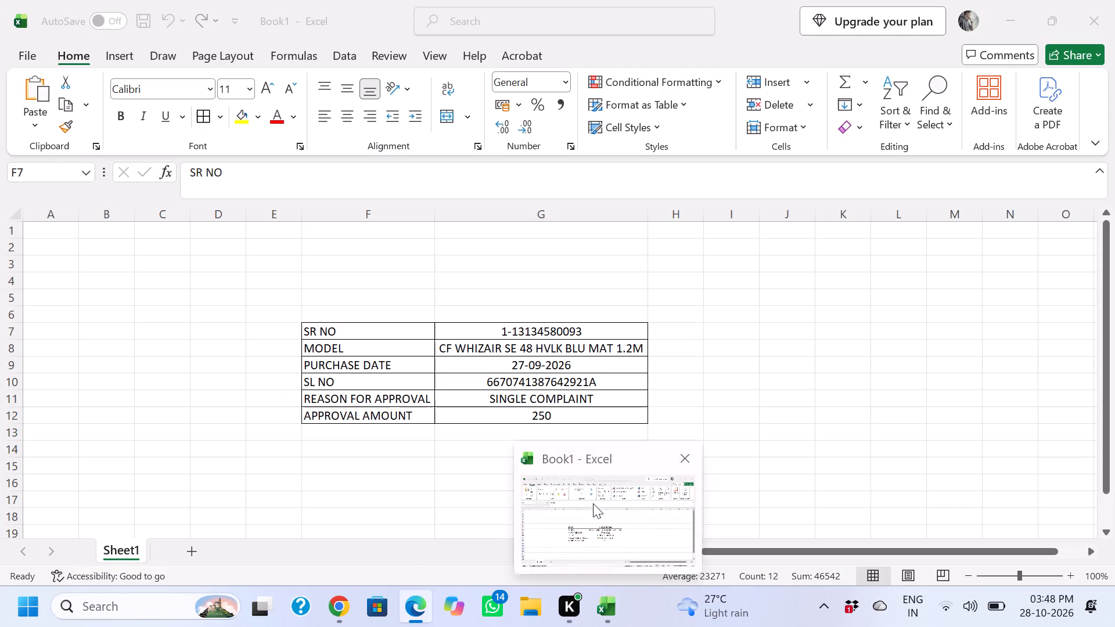
pyautogui.hscroll(1, 350, 359)
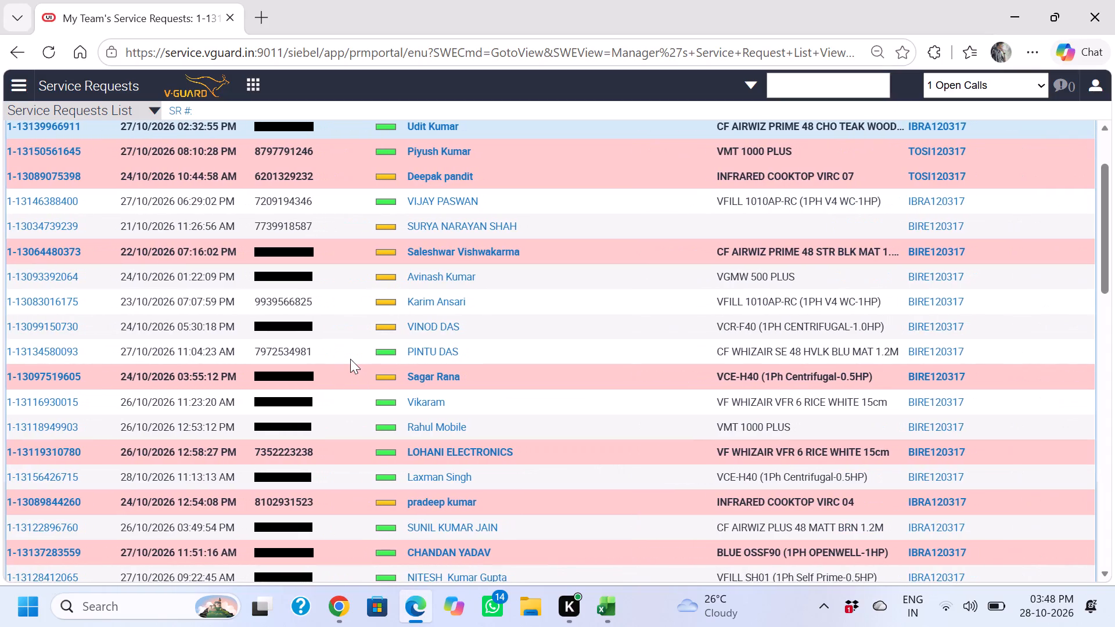
pyautogui.click(532, 348)
pyautogui.scroll(-2, 513, 427)
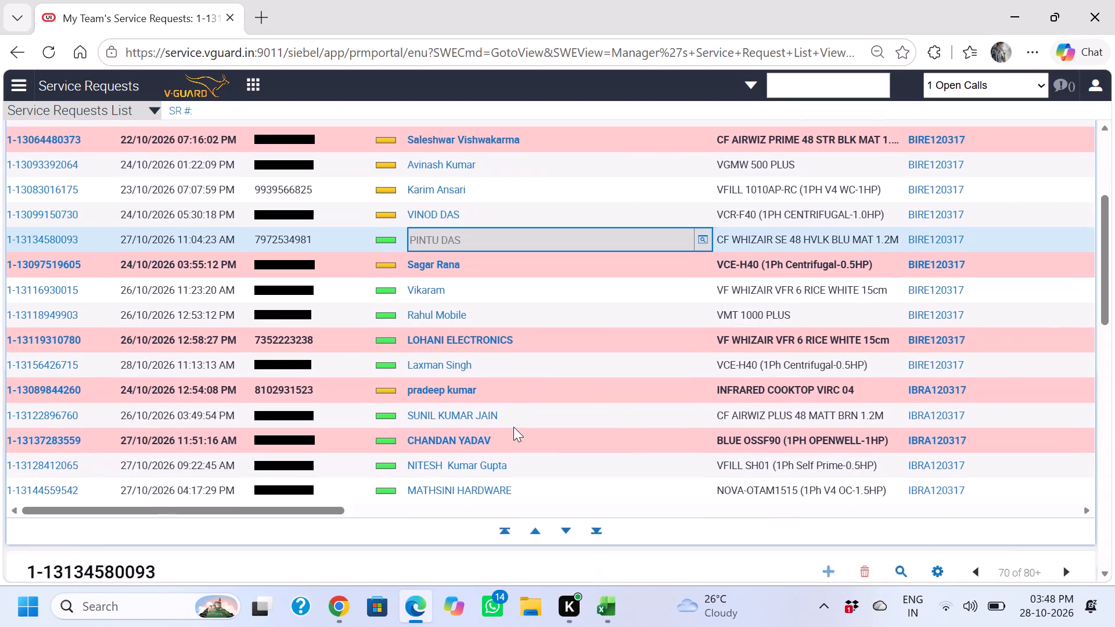
pyautogui.scroll(-1, 513, 427)
pyautogui.hscroll(-2, 513, 427)
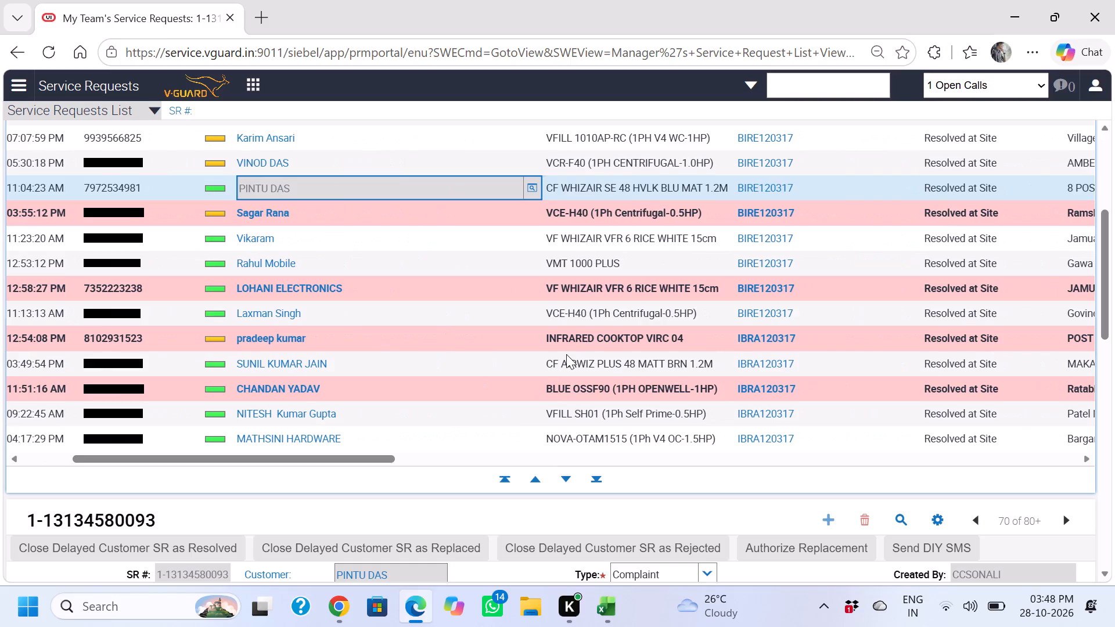
pyautogui.click(654, 263)
pyautogui.scroll(-2, 543, 408)
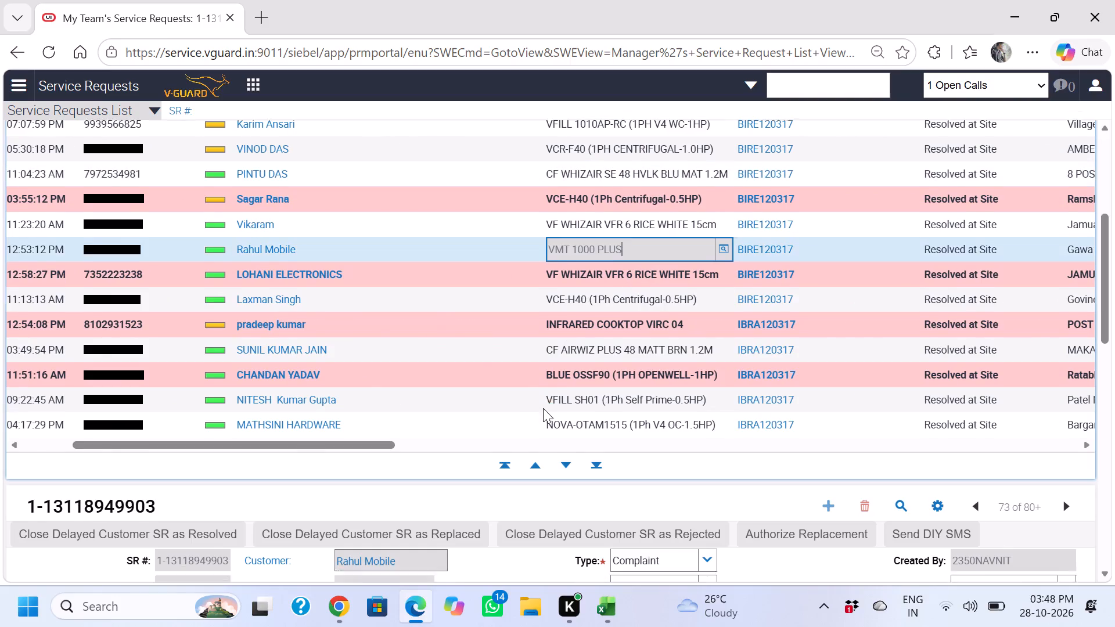
pyautogui.scroll(-2, 543, 408)
pyautogui.scroll(1, 543, 408)
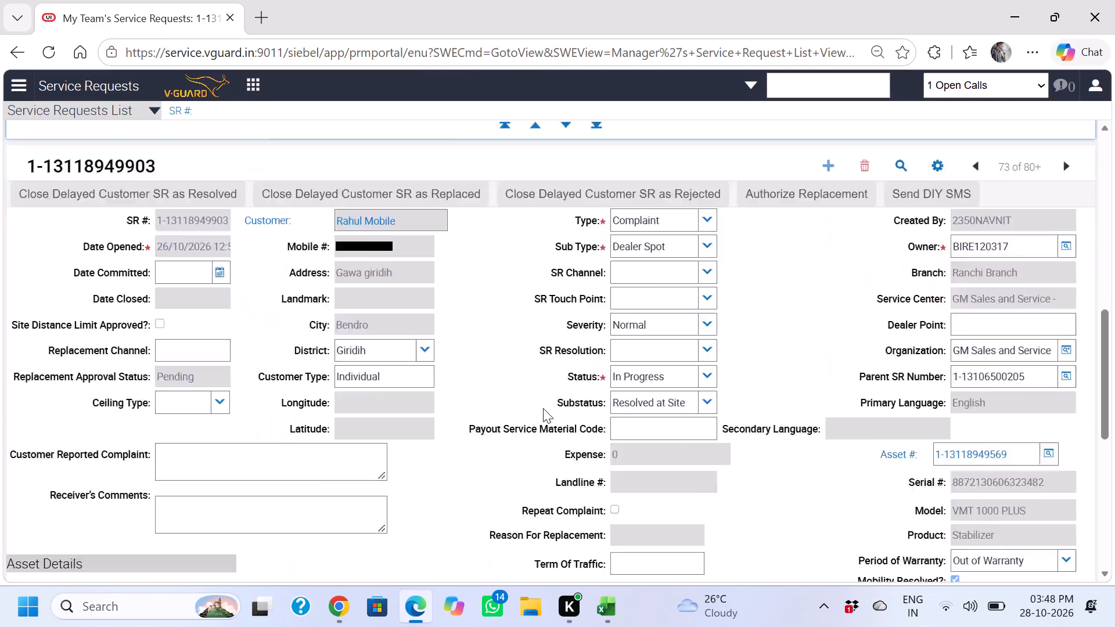
pyautogui.scroll(4, 543, 408)
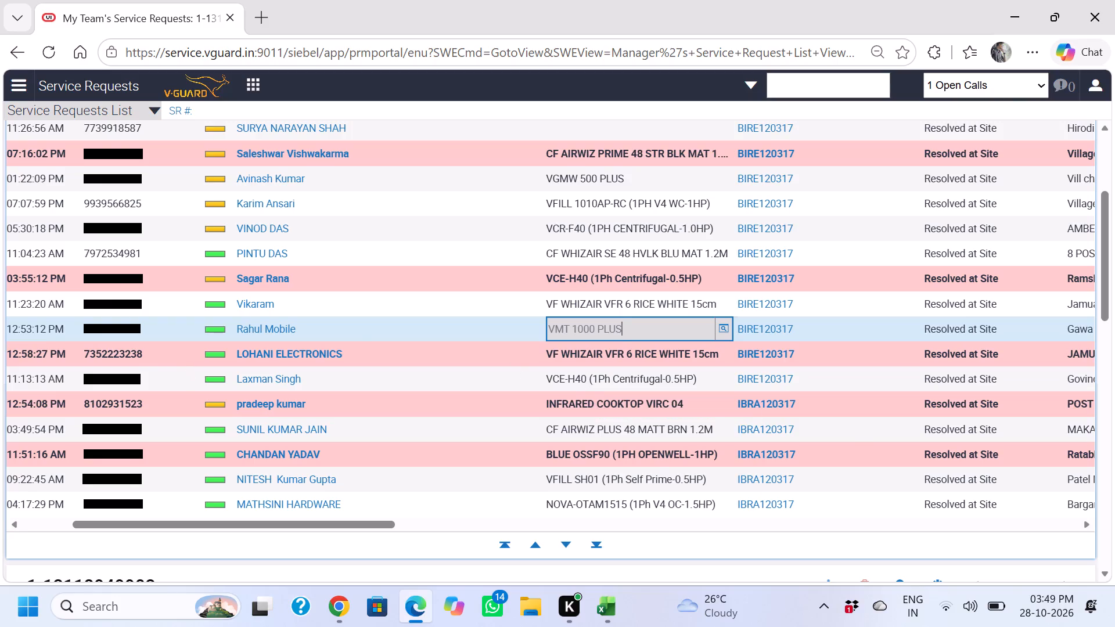
pyautogui.hscroll(2, 58, 325)
pyautogui.click(45, 324)
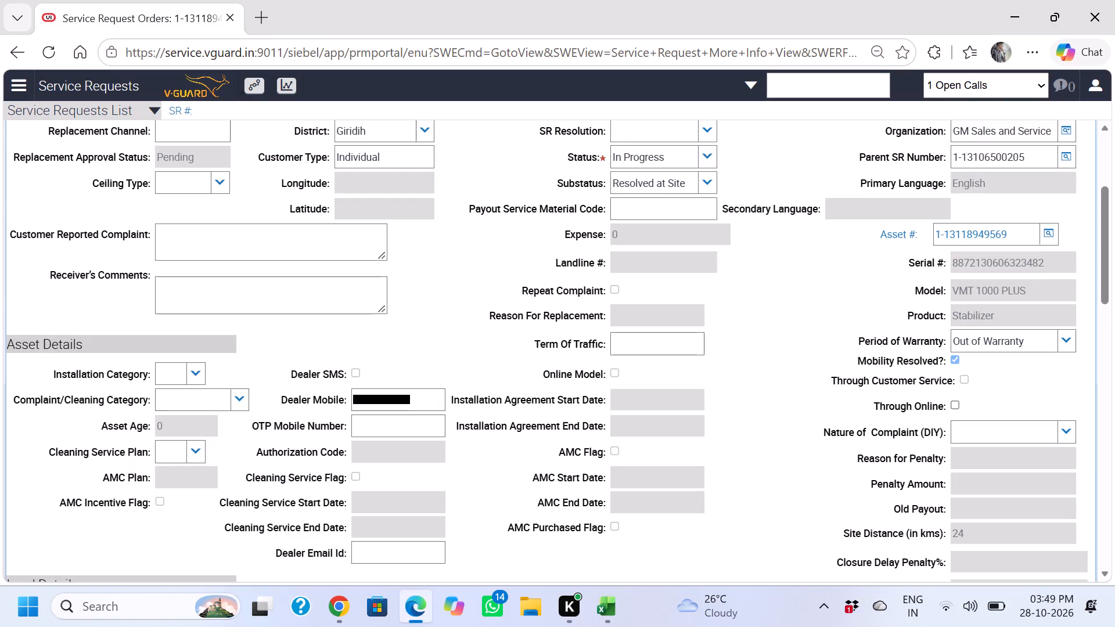
pyautogui.scroll(-5, 227, 354)
pyautogui.scroll(5, 227, 354)
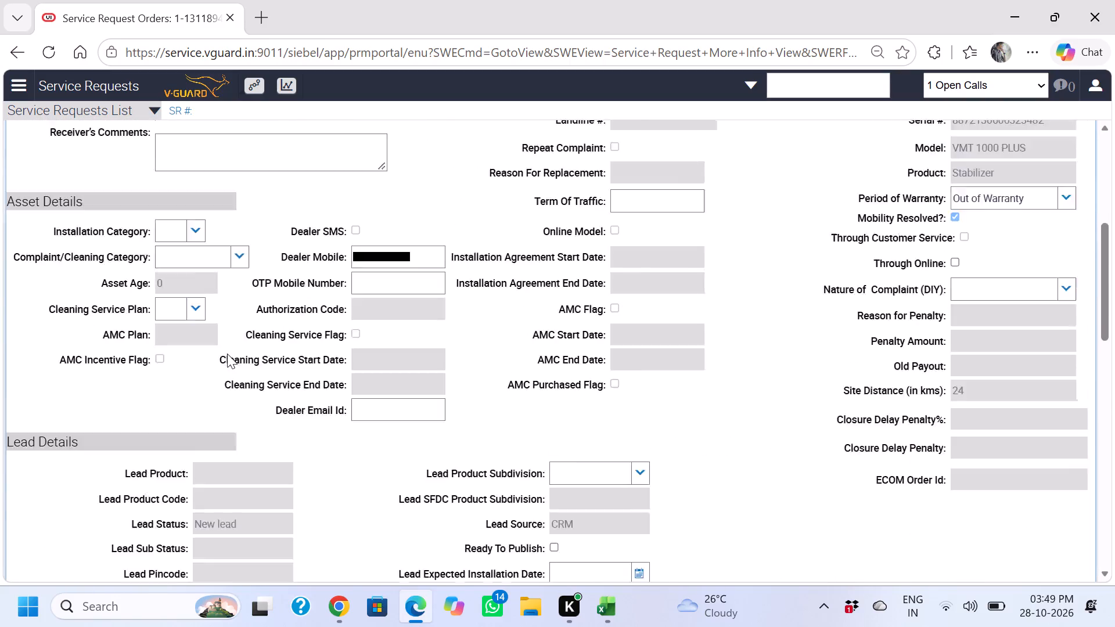
pyautogui.scroll(3, 514, 431)
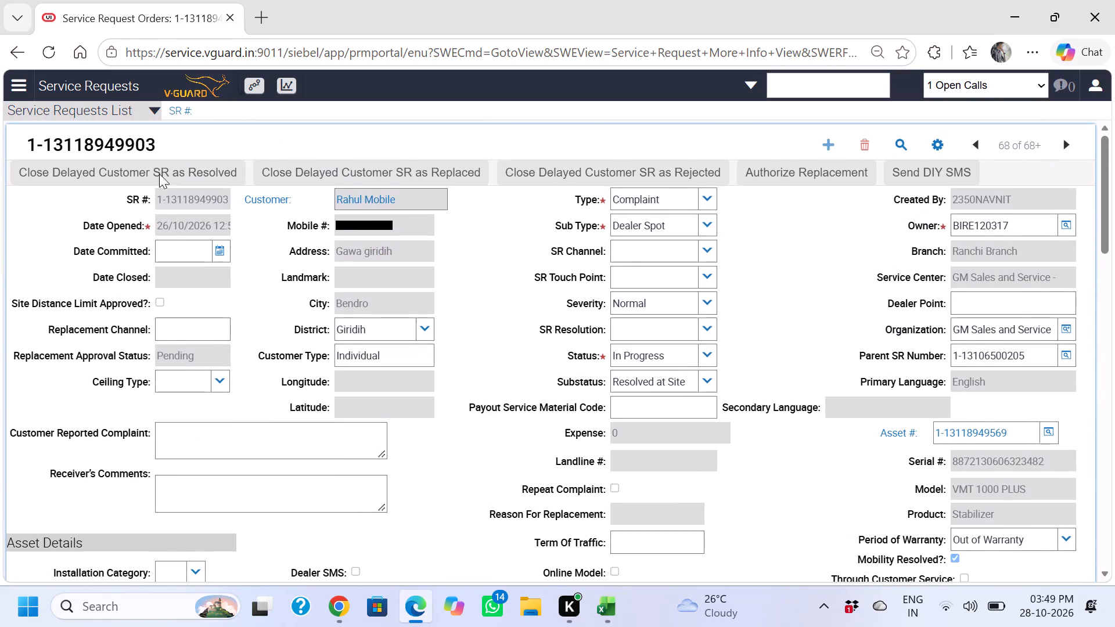
pyautogui.moveTo(170, 142); pyautogui.dragTo(17, 152)
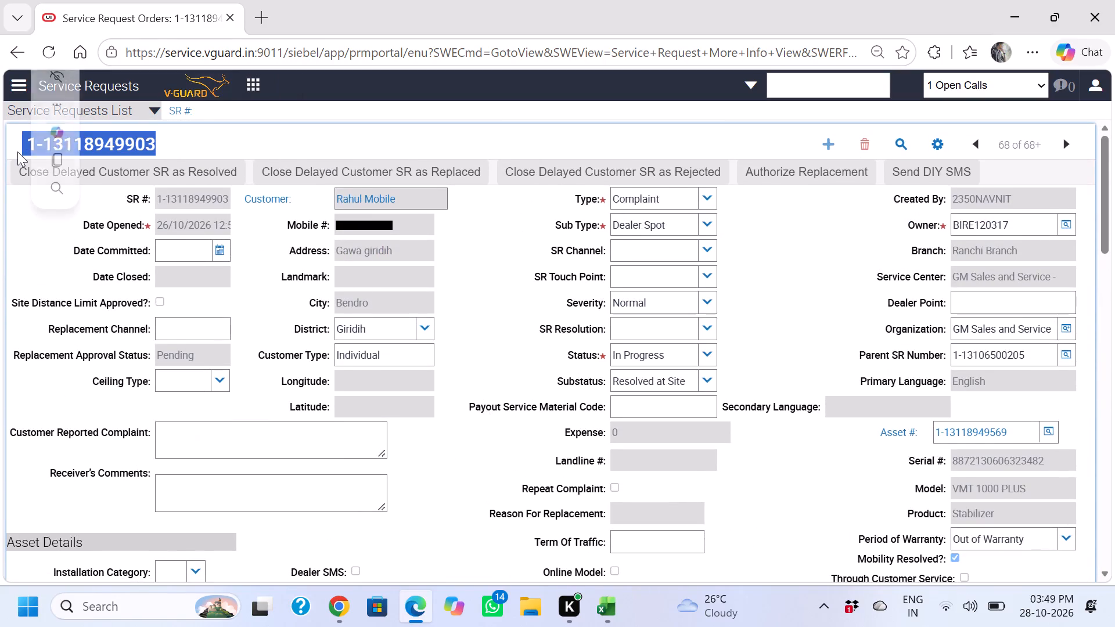
pyautogui.click(63, 156)
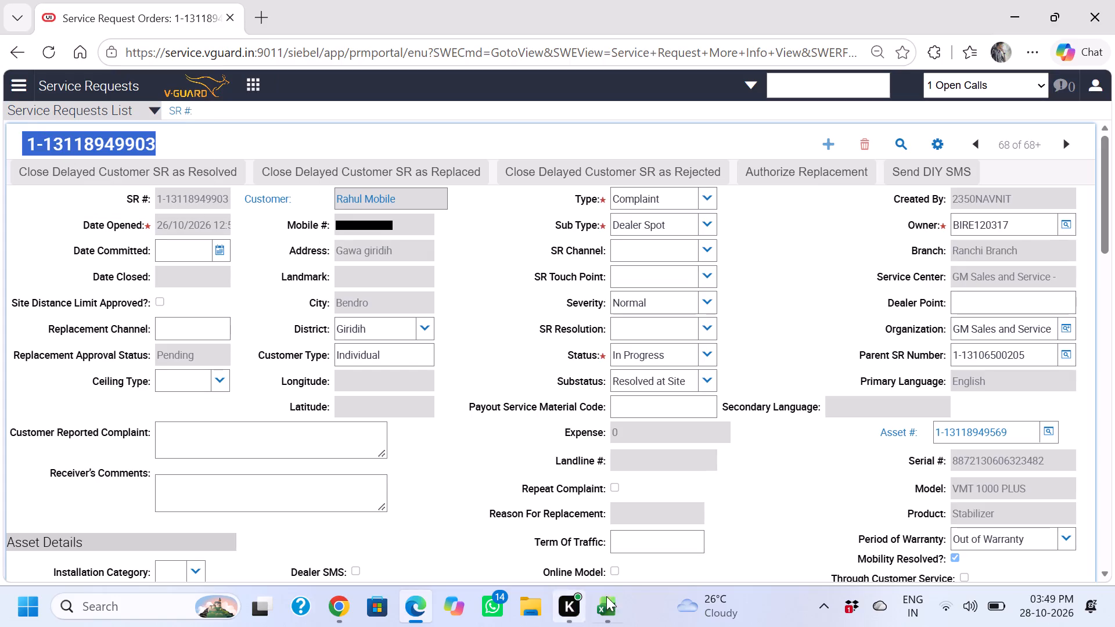
pyautogui.click(620, 489)
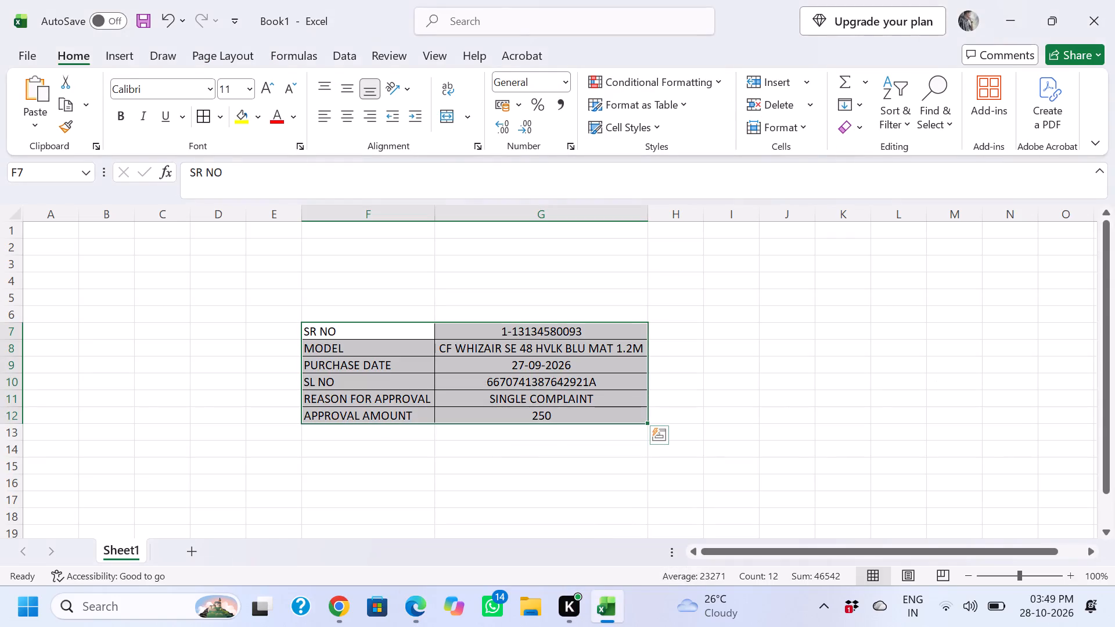
pyautogui.click(577, 338)
pyautogui.press('BackSpace')
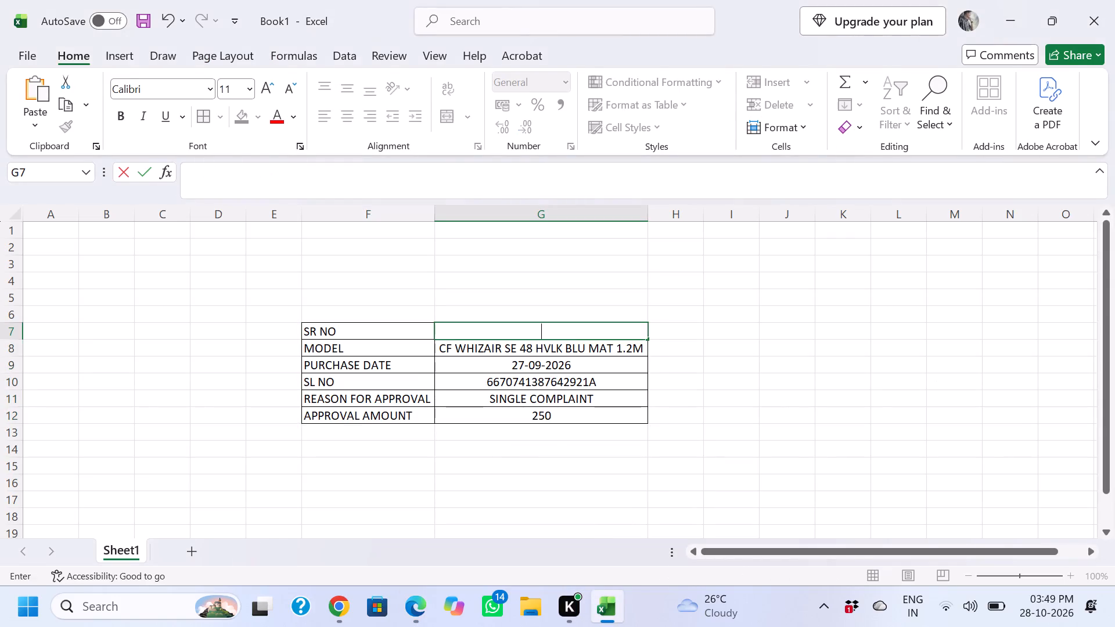
pyautogui.click(590, 330)
pyautogui.rightClick(590, 330)
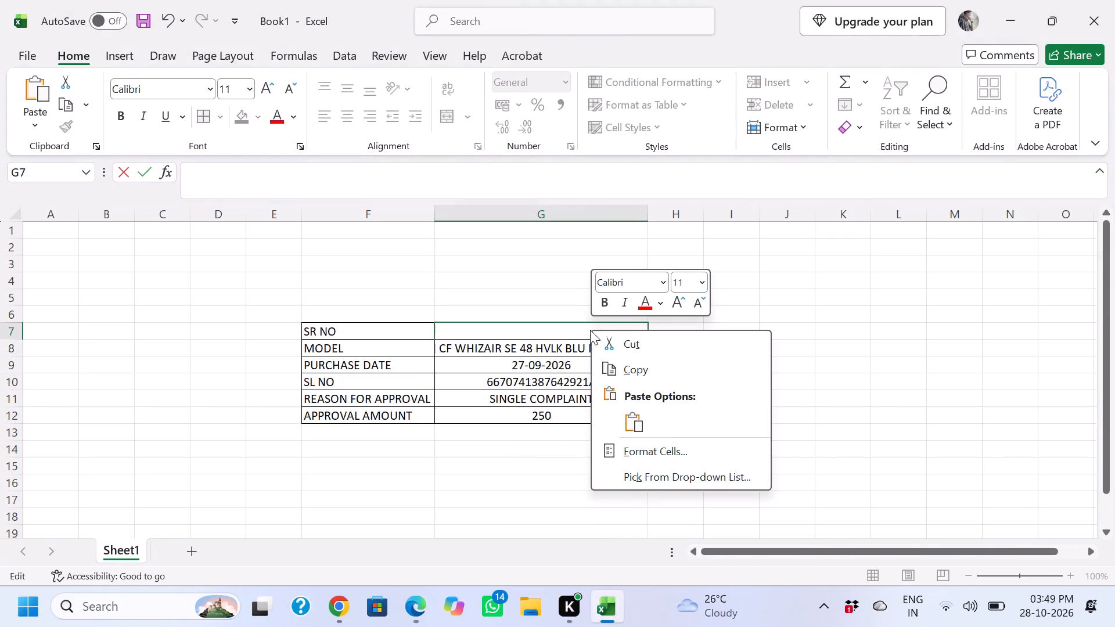
pyautogui.click(632, 422)
# Copy the model VMT 1000 PLUS from the service request into Excel's MODEL cell G8, replacing the previous model.
pyautogui.click(589, 350)
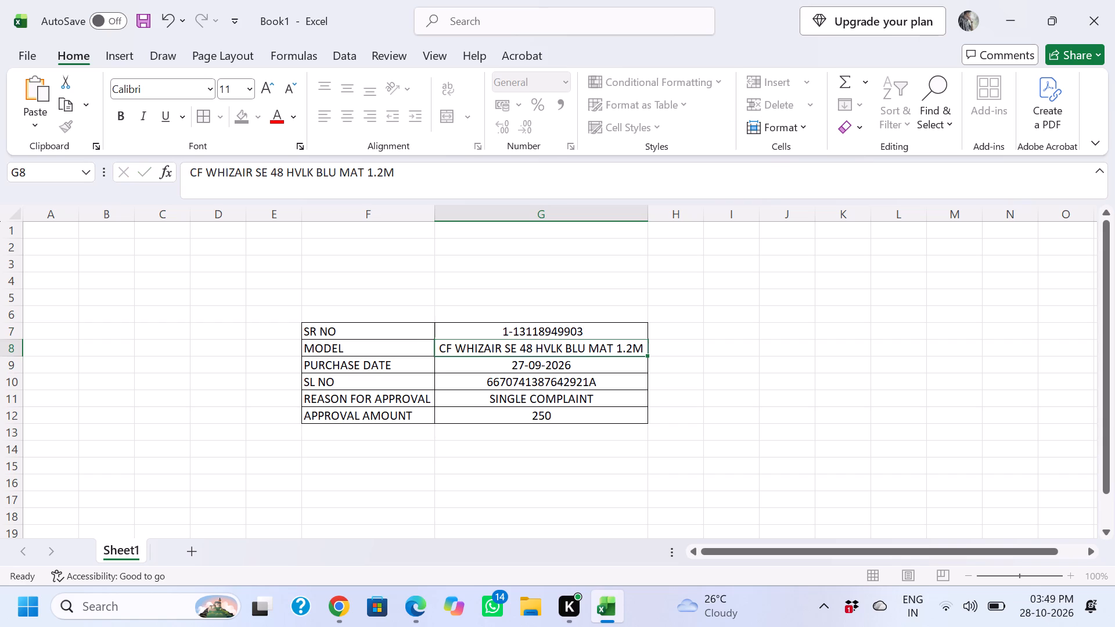
pyautogui.press('BackSpace')
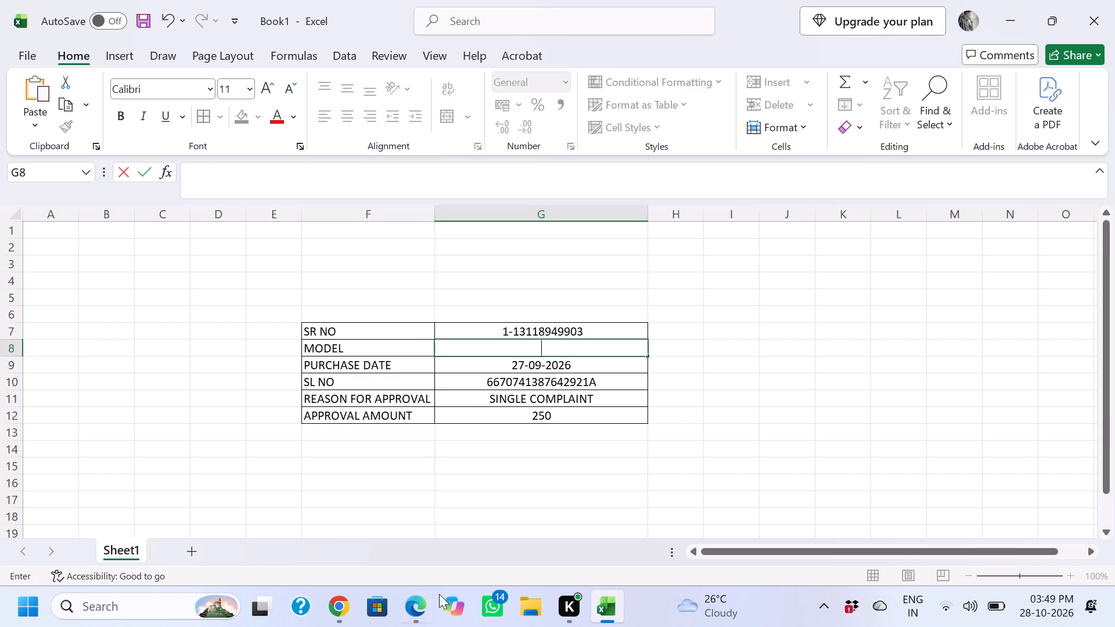
pyautogui.click(408, 523)
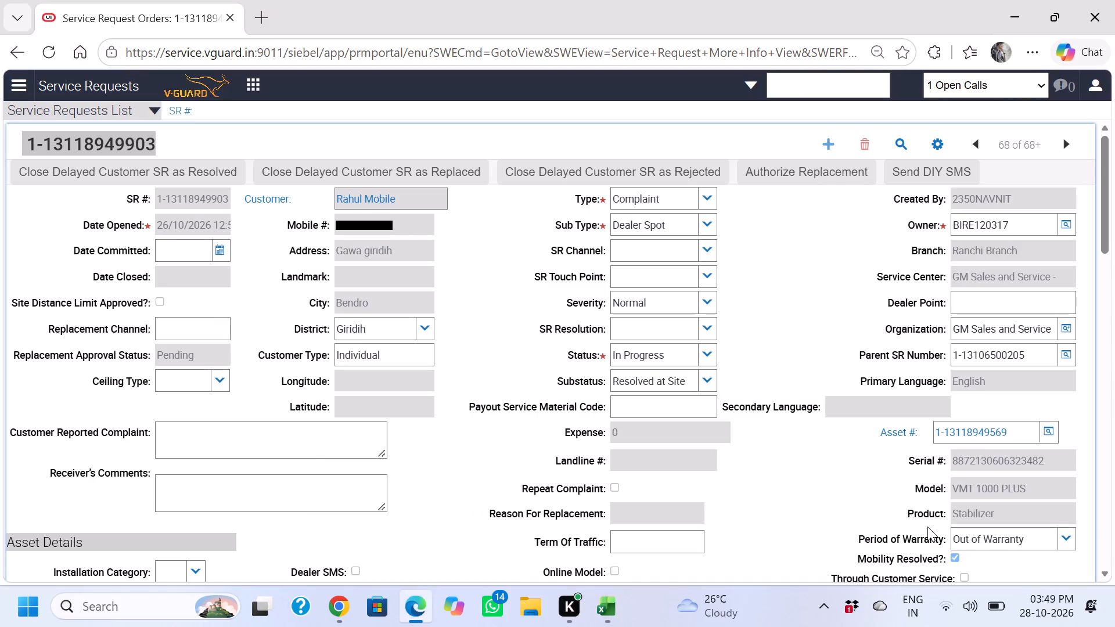
pyautogui.moveTo(952, 486); pyautogui.dragTo(1042, 482)
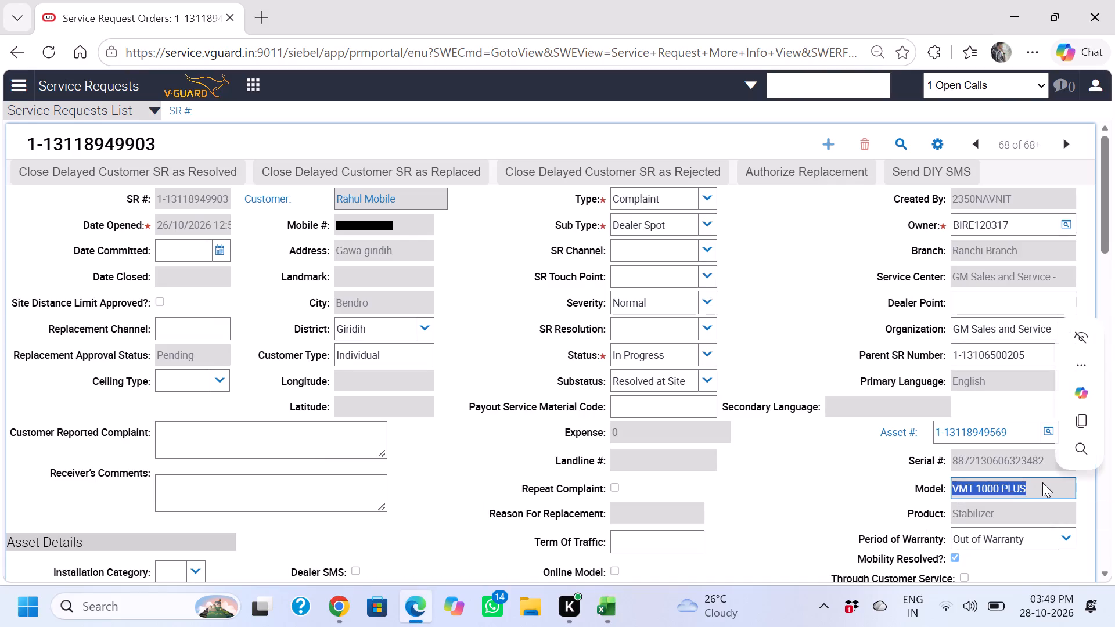
pyautogui.click(1071, 423)
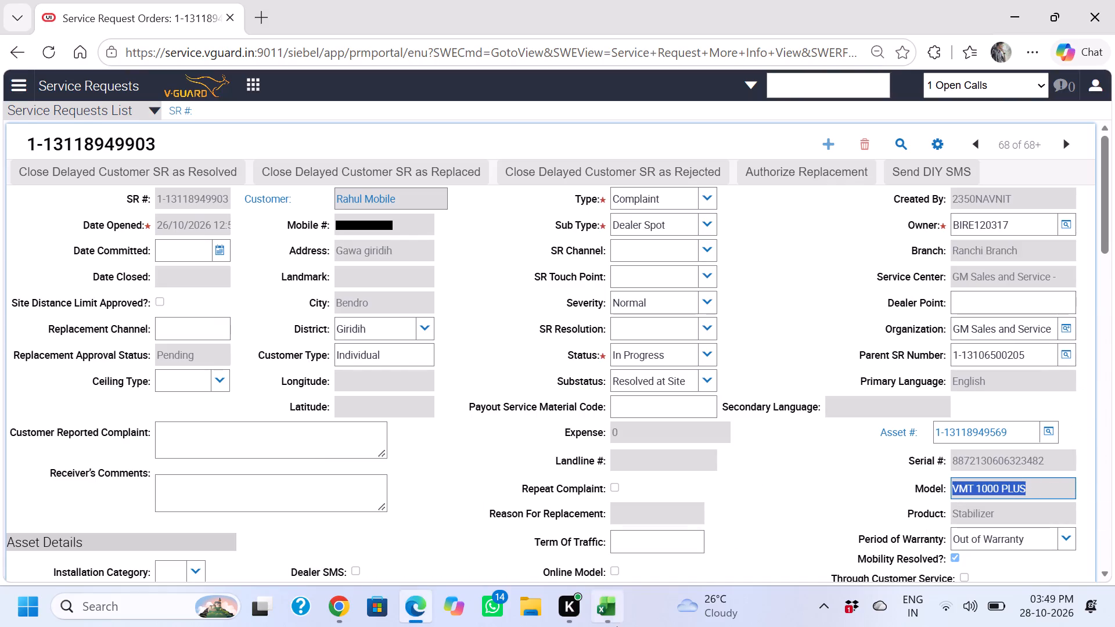
pyautogui.click(584, 537)
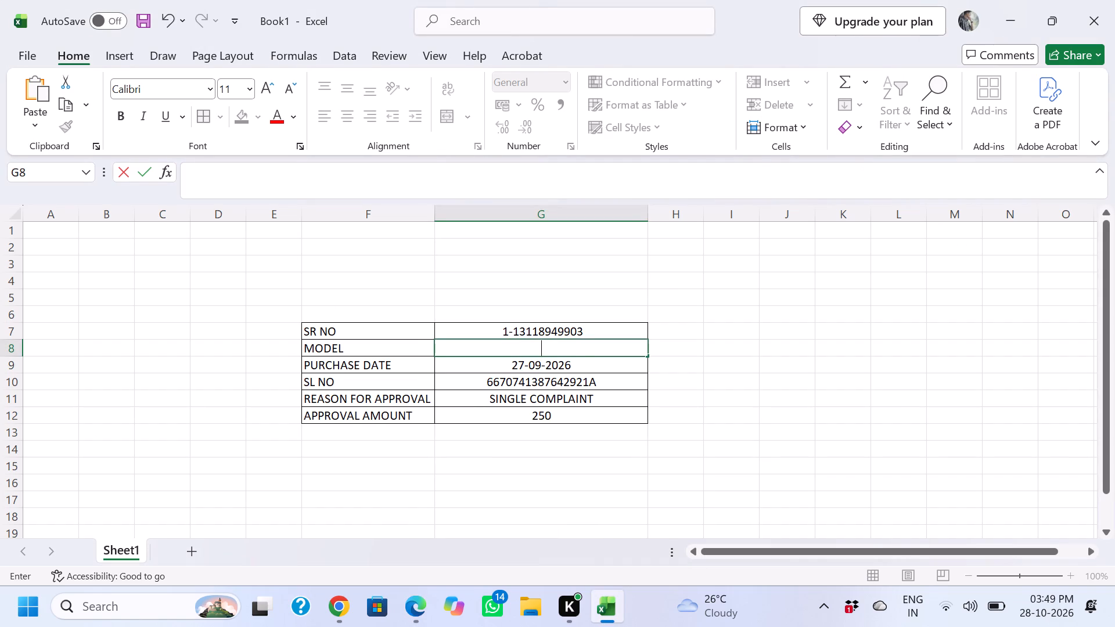
pyautogui.rightClick(578, 347)
pyautogui.click(621, 428)
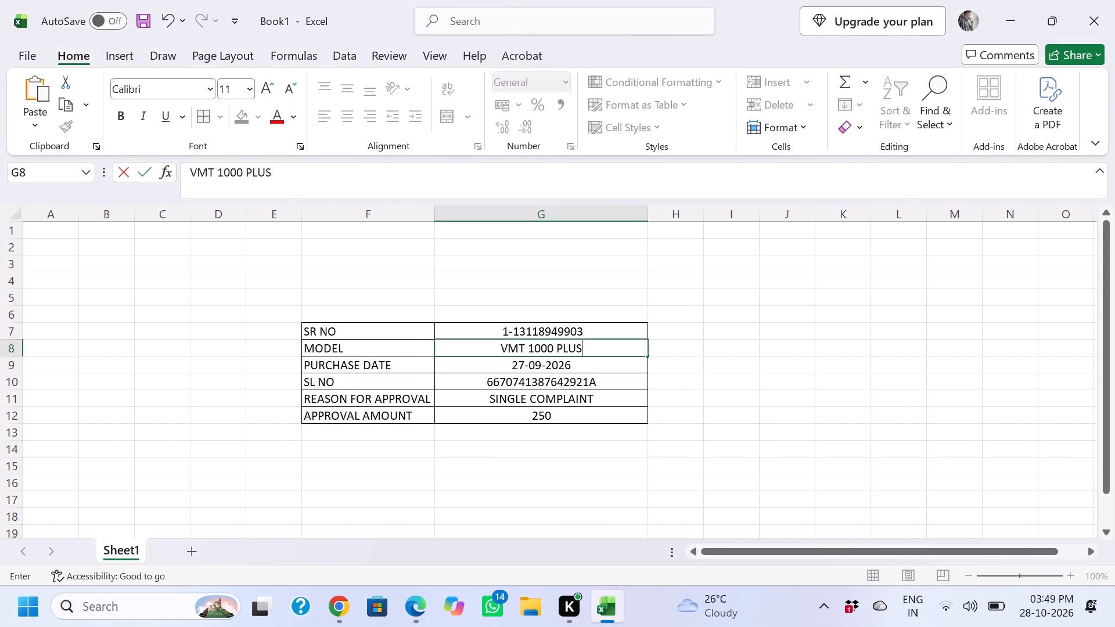
# Replace the purchase date in cell G9 of the approval table with NA.
pyautogui.click(577, 363)
pyautogui.press('BackSpace')
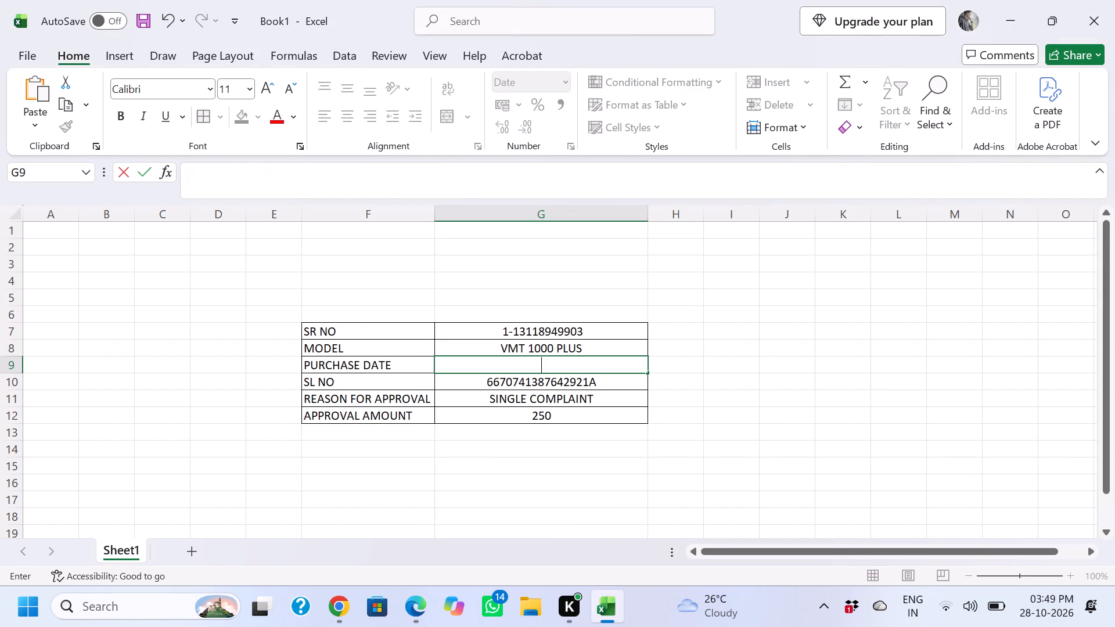
pyautogui.write('NA')
pyautogui.click(420, 552)
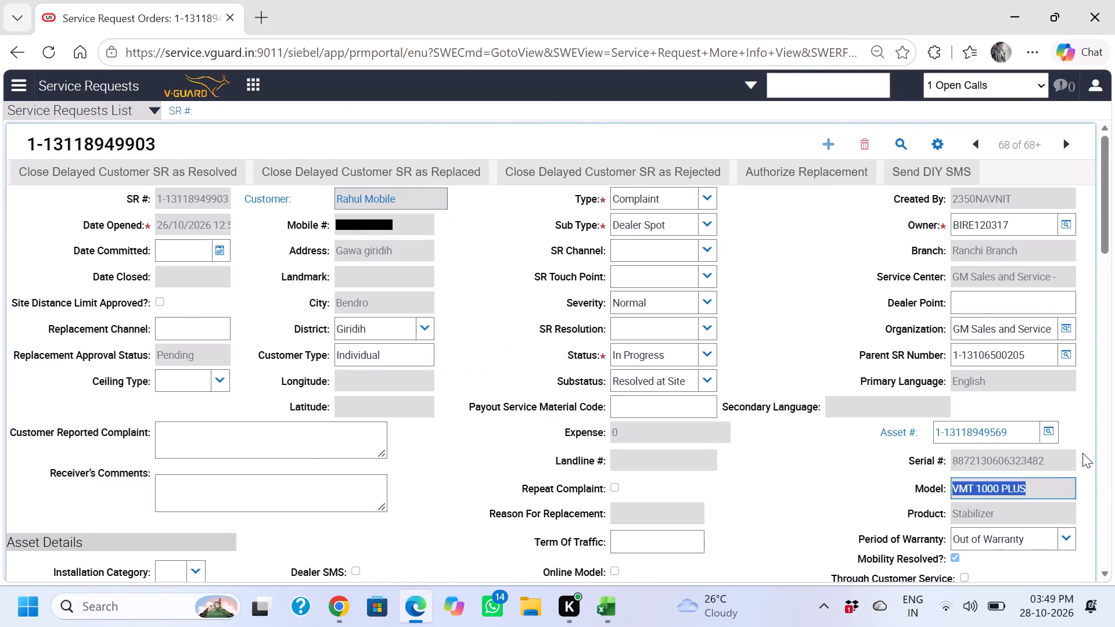
pyautogui.moveTo(1063, 466); pyautogui.dragTo(933, 481)
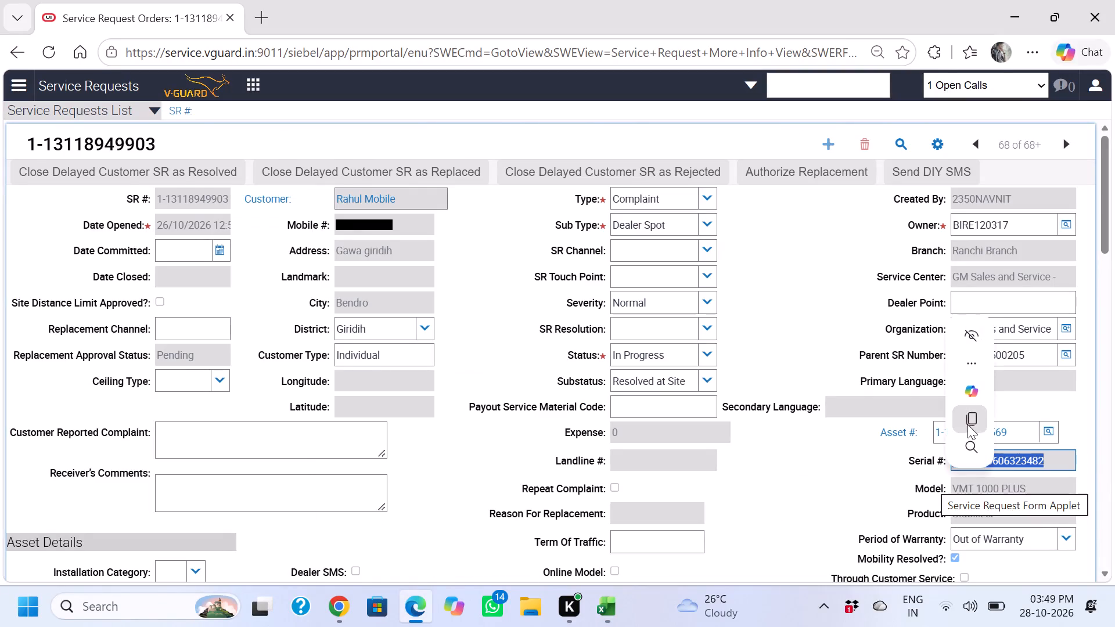
pyautogui.click(967, 423)
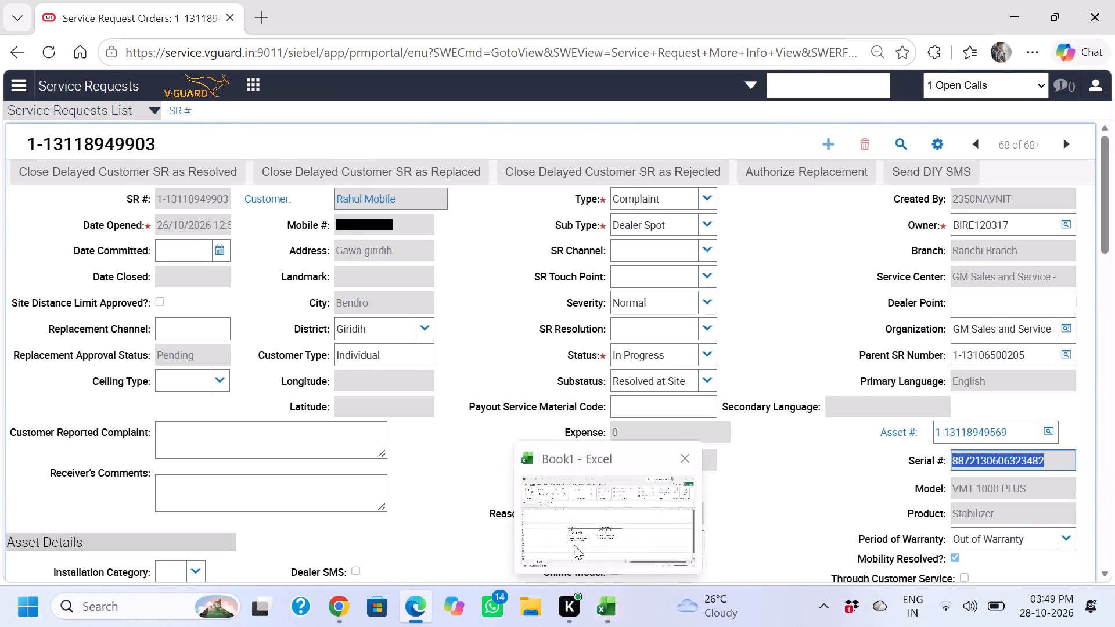
pyautogui.click(574, 545)
pyautogui.tripleClick(588, 384)
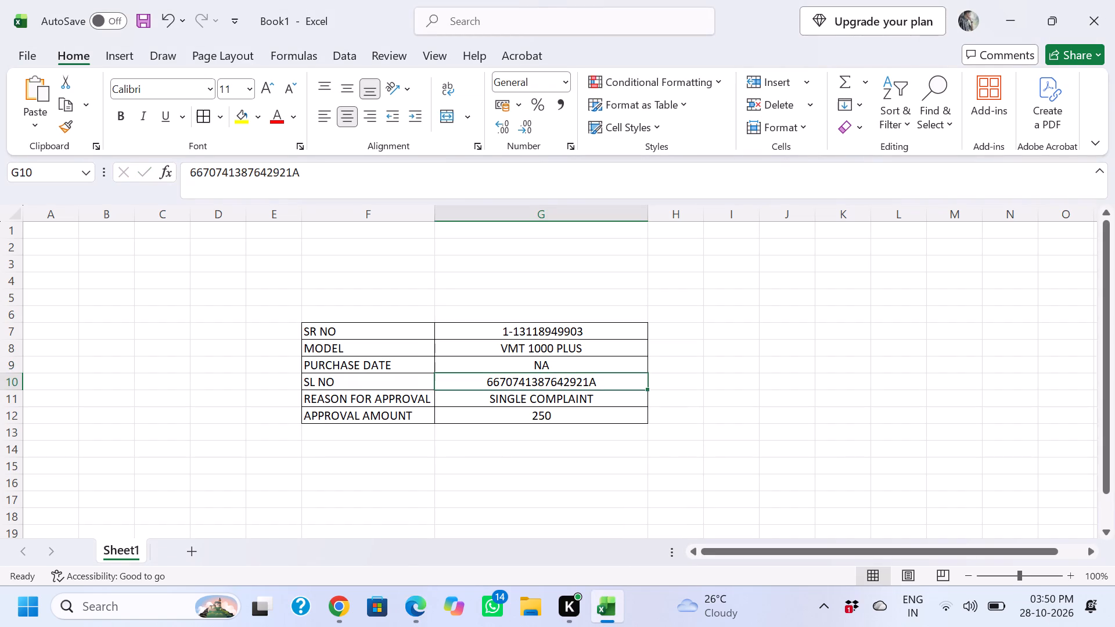
pyautogui.click(588, 384)
pyautogui.press('BackSpace')
pyautogui.press('BackSpace')
pyautogui.press('BackSpace')
pyautogui.press('BackSpace')
pyautogui.press('BackSpace')
pyautogui.press('BackSpace')
pyautogui.press('BackSpace')
pyautogui.press('BackSpace')
pyautogui.press('BackSpace')
pyautogui.press('BackSpace')
pyautogui.press('BackSpace')
pyautogui.press('BackSpace')
pyautogui.press('BackSpace')
pyautogui.press('BackSpace')
pyautogui.press('BackSpace')
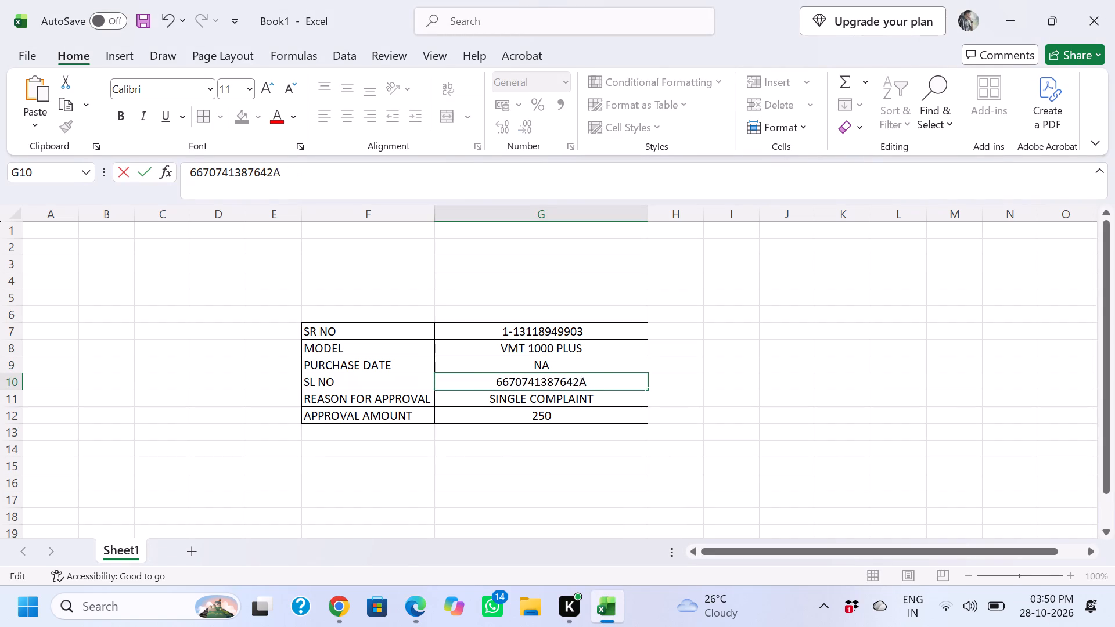
pyautogui.press('BackSpace')
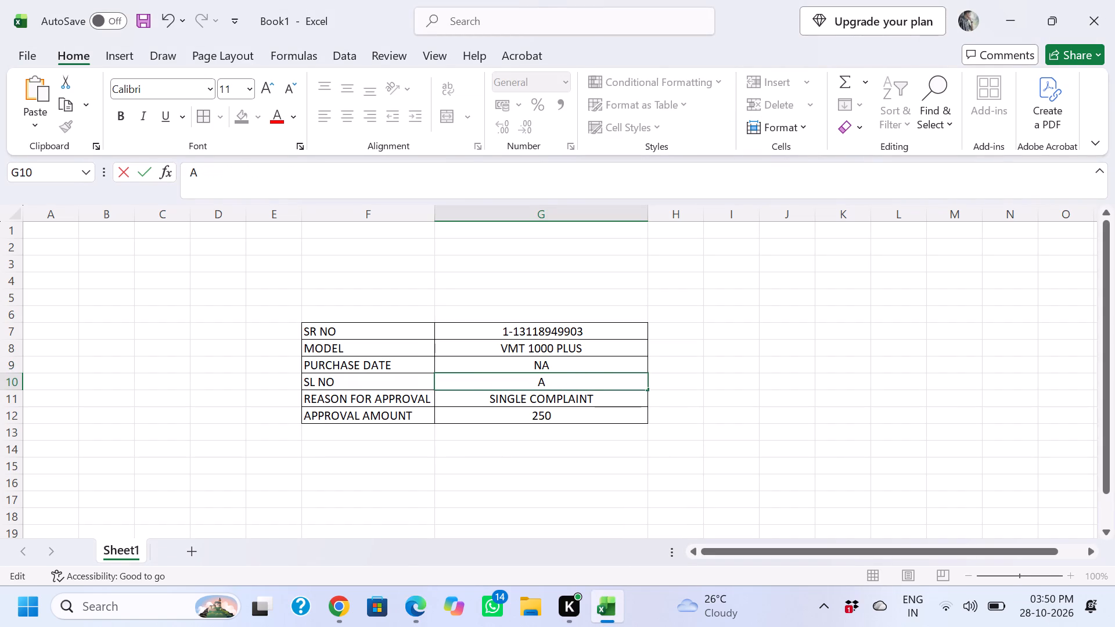
pyautogui.click(508, 383)
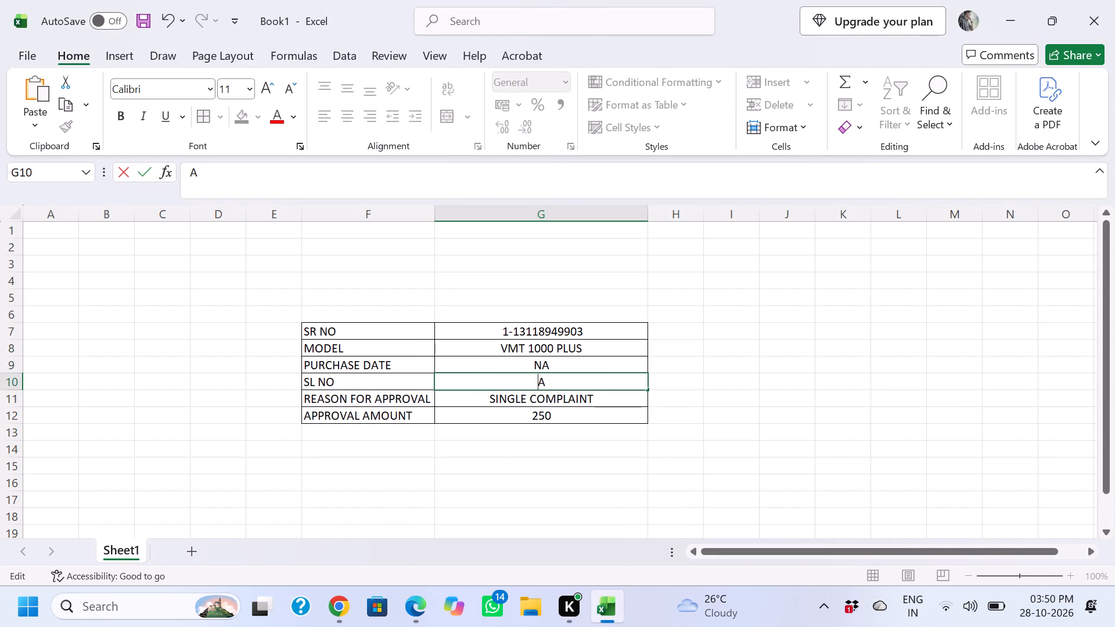
pyautogui.click(508, 383)
pyautogui.click(508, 383)
pyautogui.rightClick(508, 383)
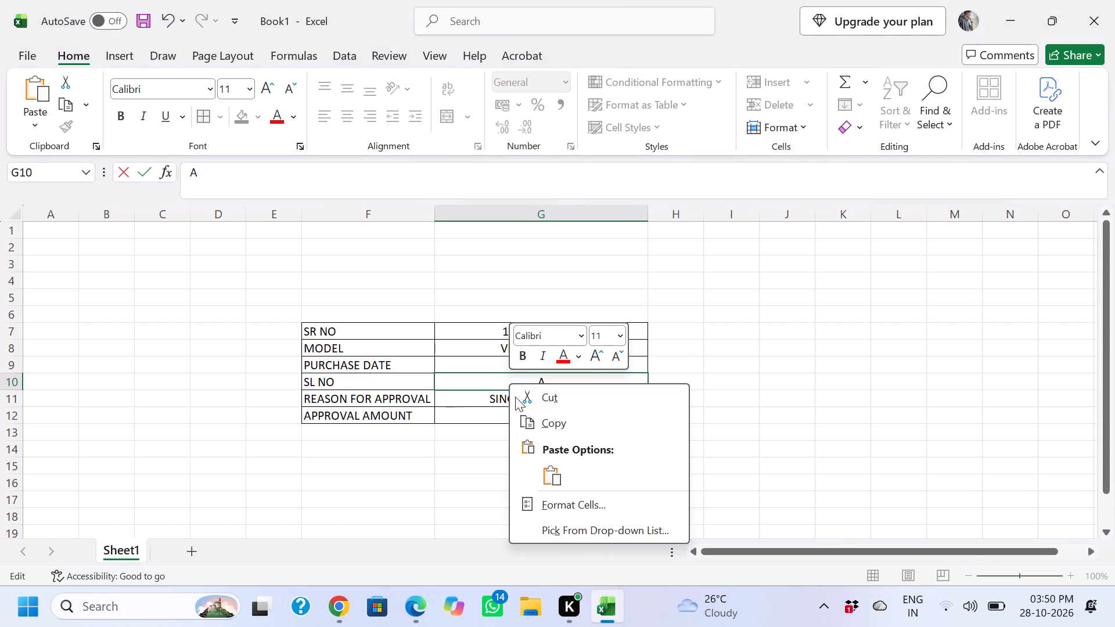
pyautogui.click(549, 479)
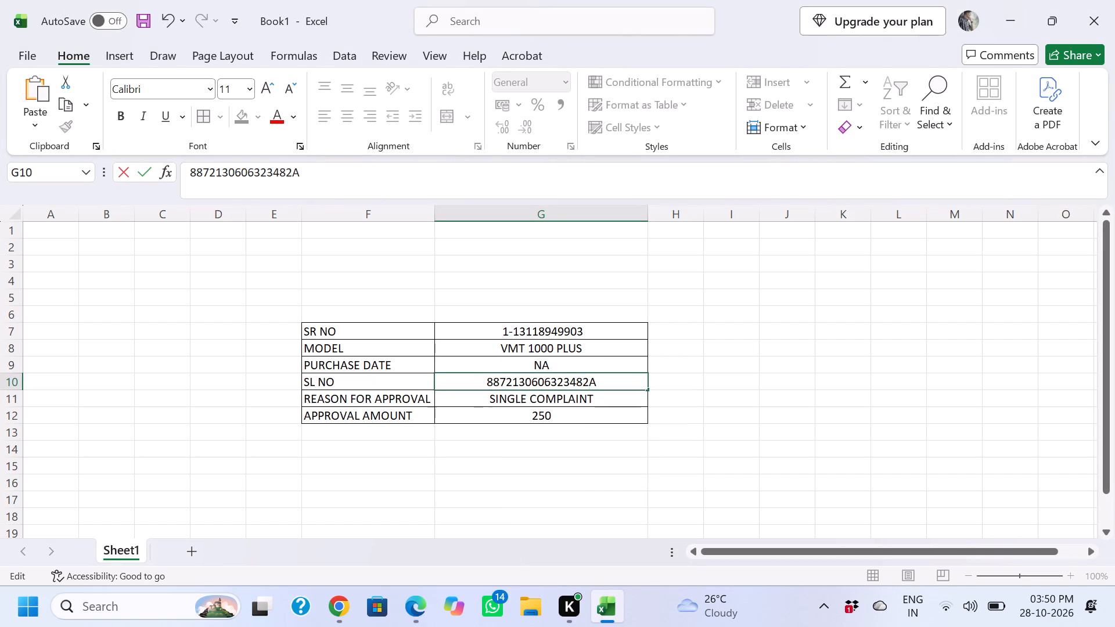
pyautogui.click(560, 470)
pyautogui.click(560, 470)
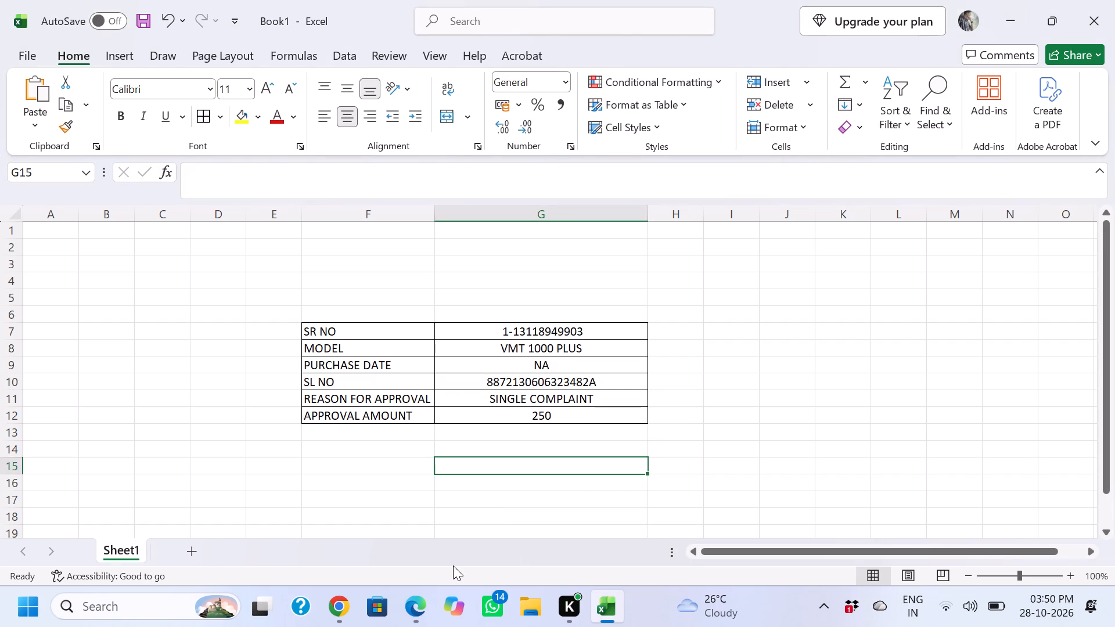
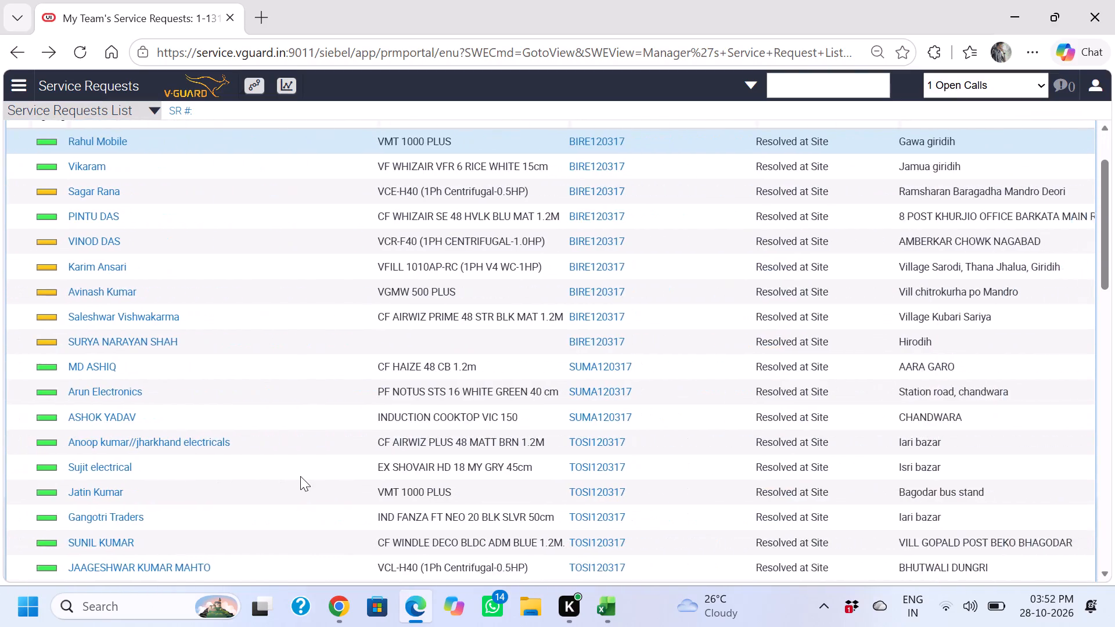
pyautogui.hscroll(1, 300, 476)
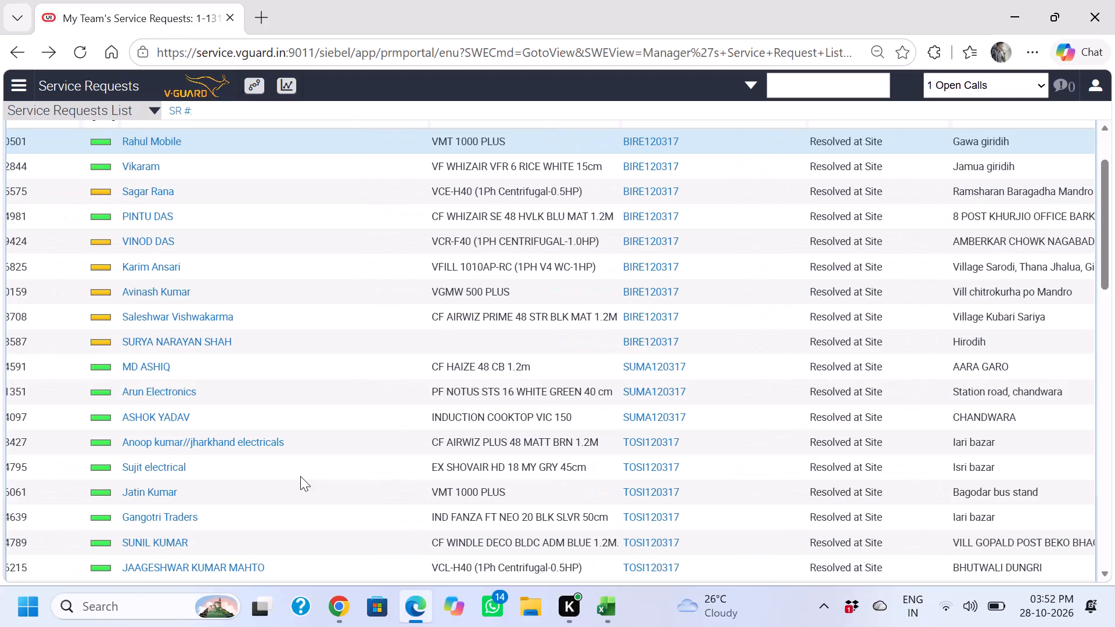
# Browse the resolved service requests and examine the record details of those at Bagodar bus stand and the IND FANZA fan dealer.
pyautogui.scroll(-1, 300, 476)
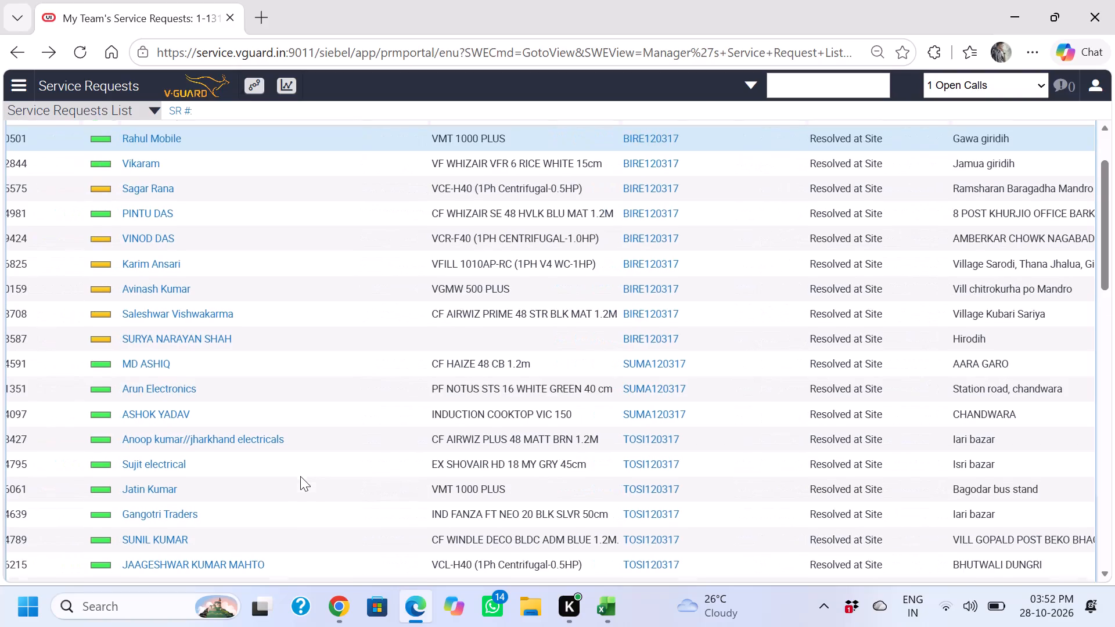
pyautogui.scroll(-1, 300, 476)
pyautogui.scroll(3, 300, 476)
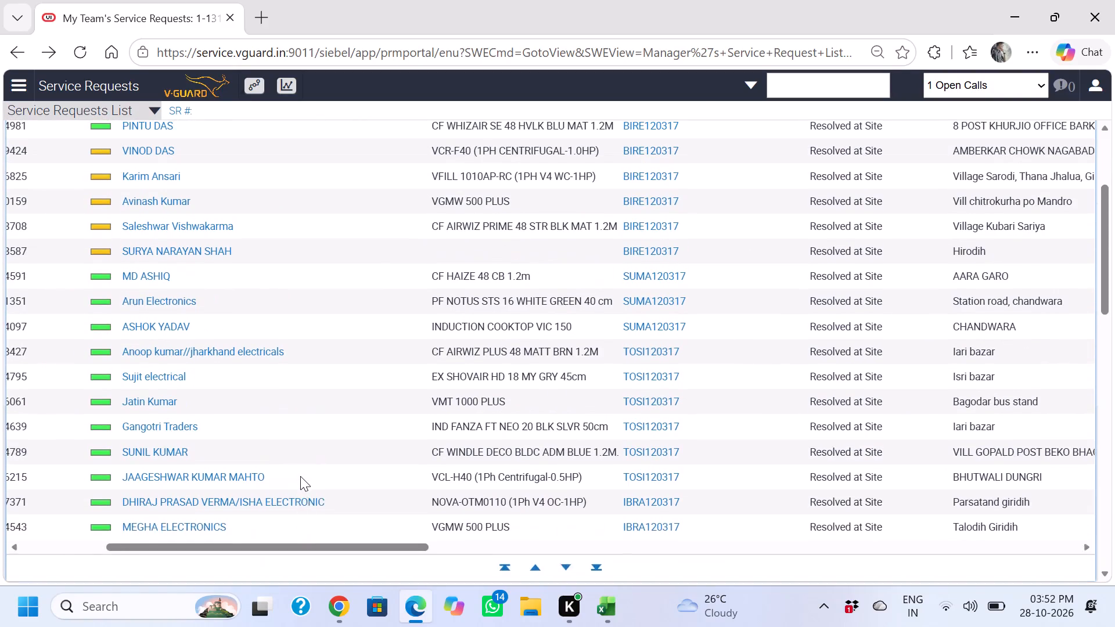
pyautogui.scroll(1, 300, 476)
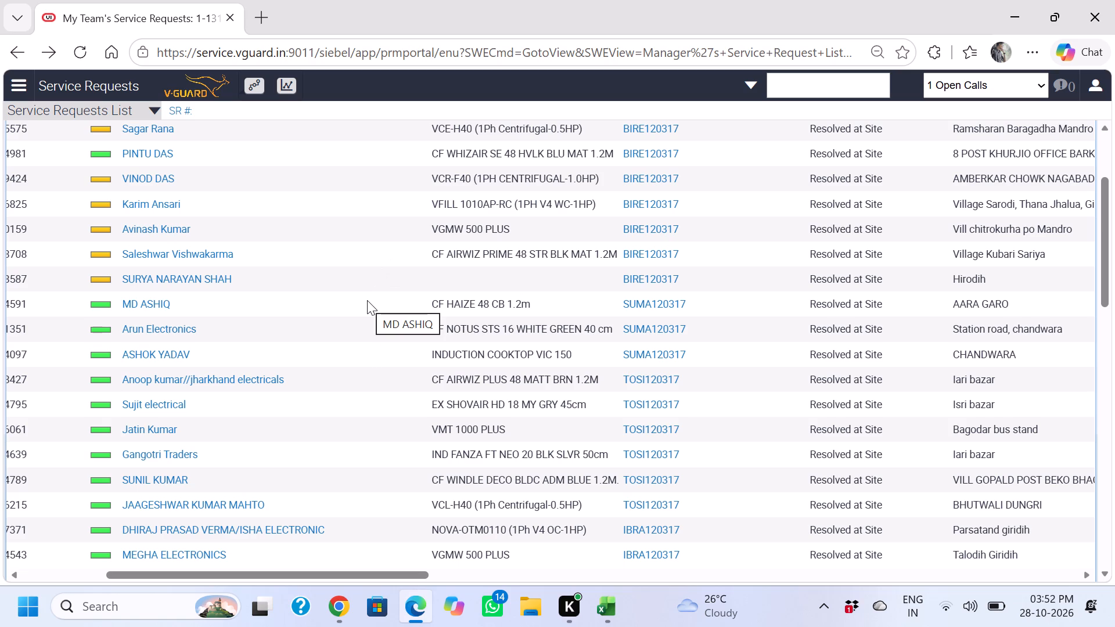
pyautogui.hscroll(-1, 367, 300)
pyautogui.scroll(-1, 367, 300)
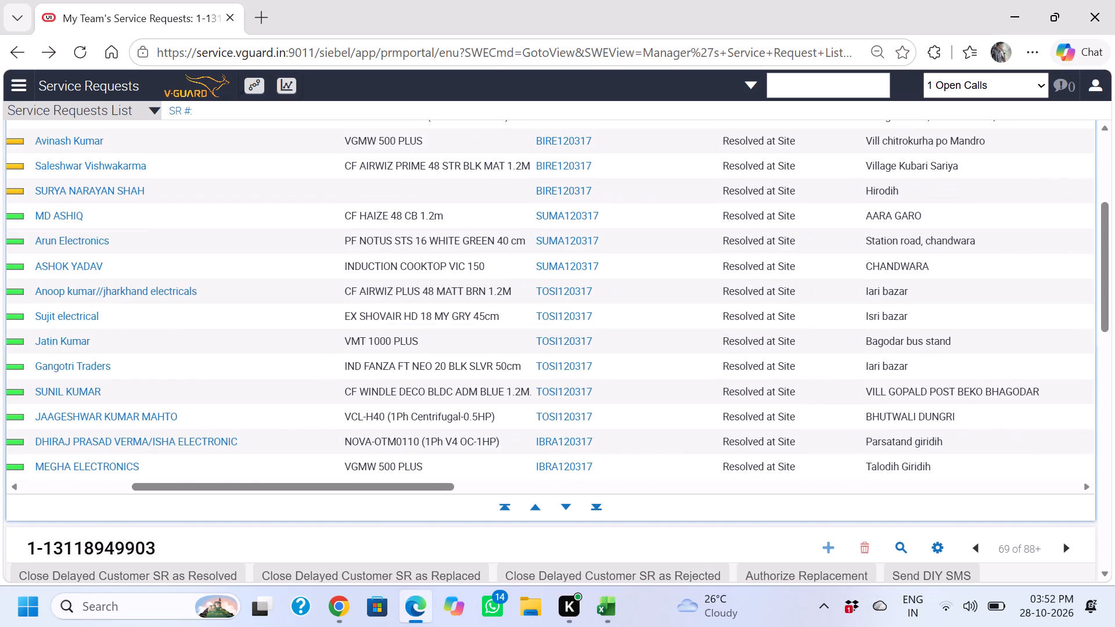
pyautogui.click(319, 315)
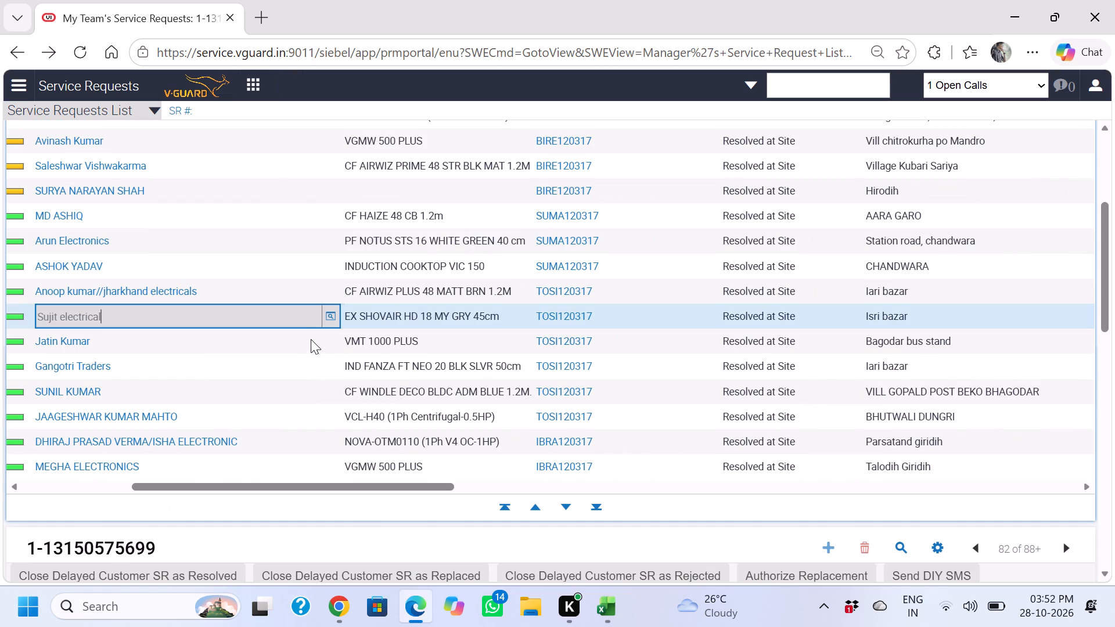
pyautogui.click(305, 333)
pyautogui.scroll(-4, 344, 405)
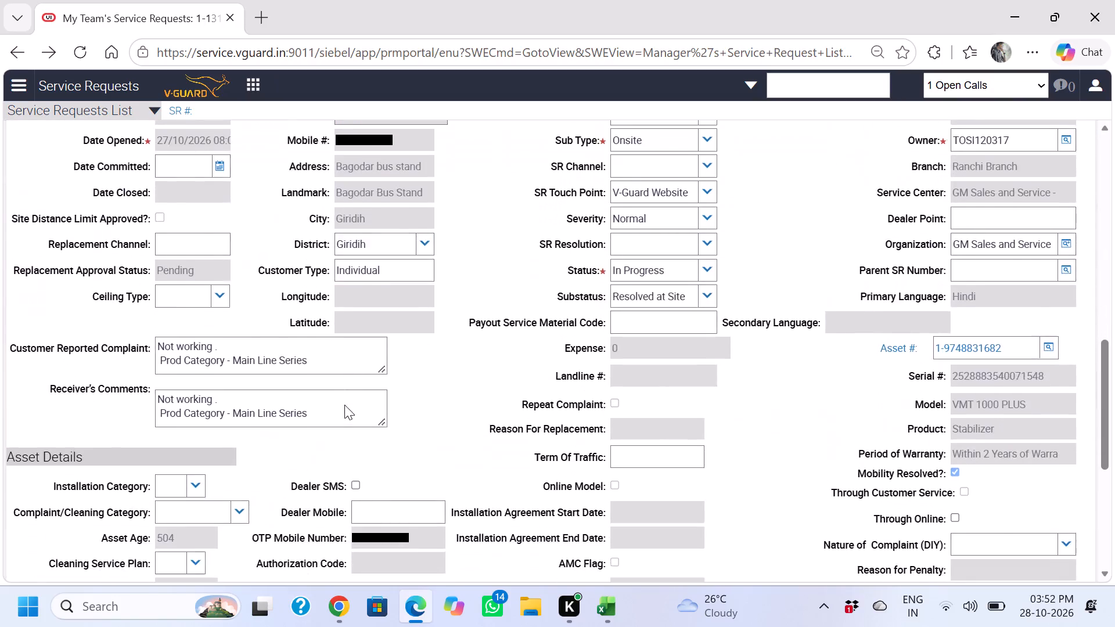
pyautogui.scroll(4, 344, 405)
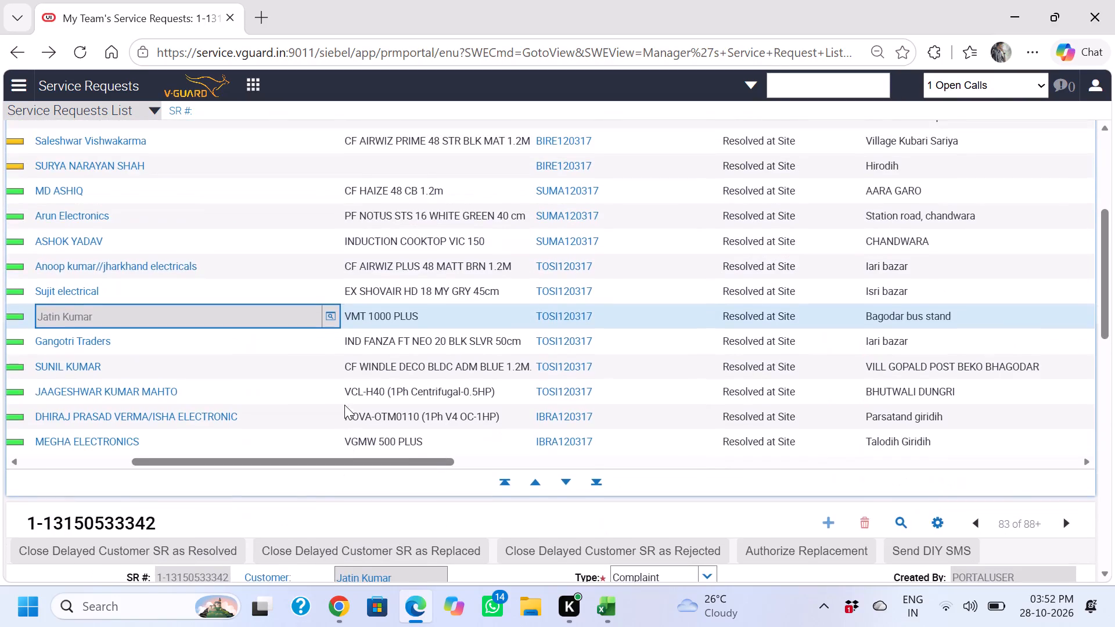
pyautogui.click(315, 345)
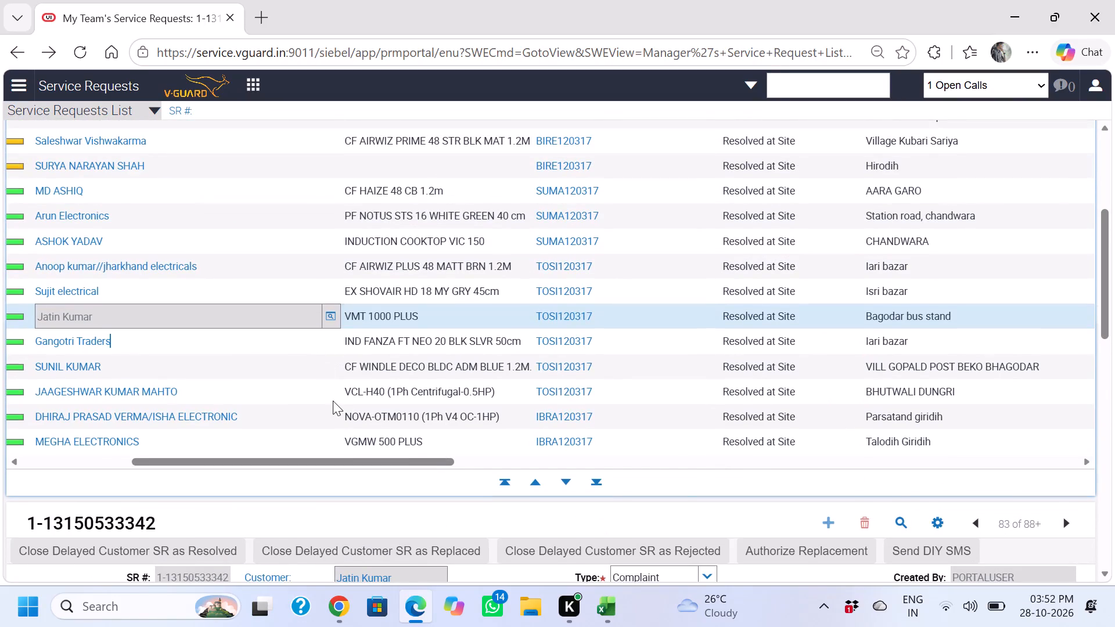
pyautogui.scroll(-3, 378, 388)
pyautogui.scroll(1, 378, 388)
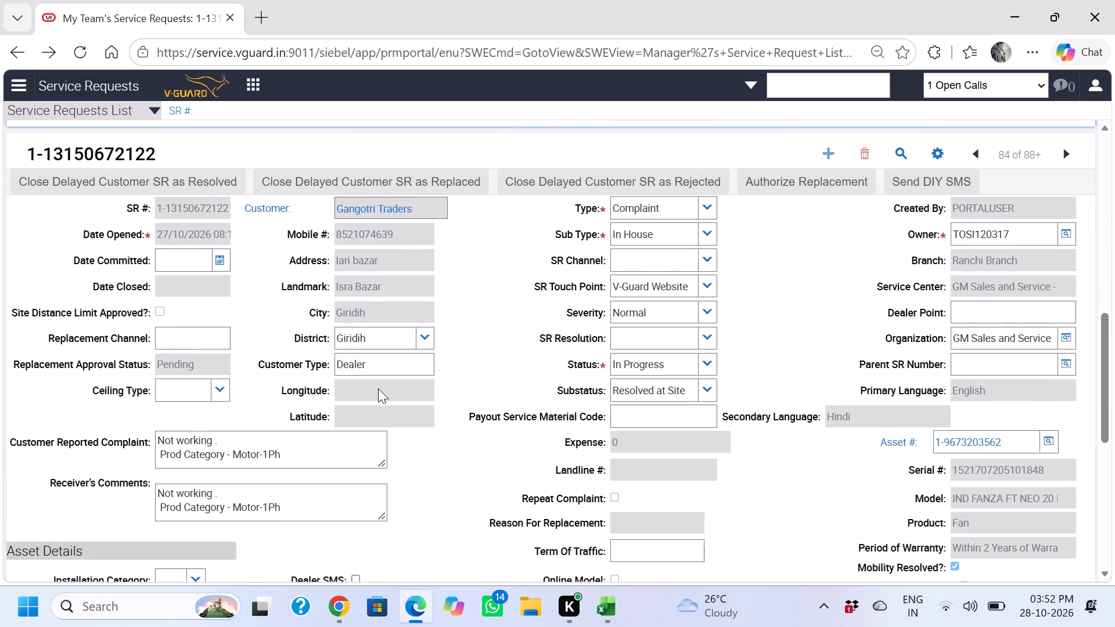
pyautogui.scroll(1, 378, 388)
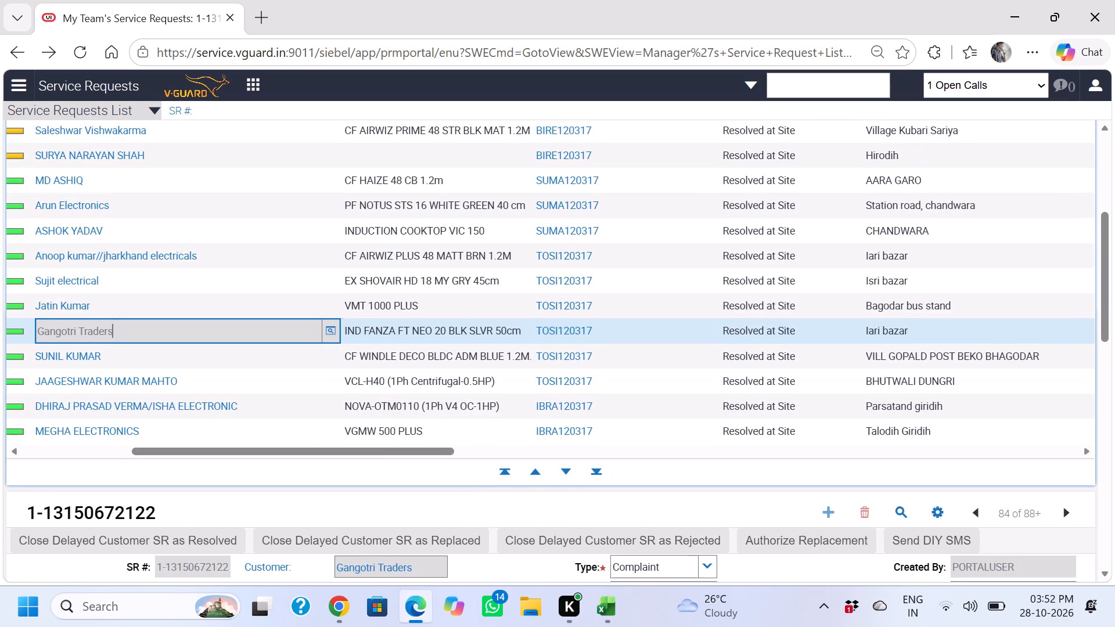
pyautogui.click(323, 355)
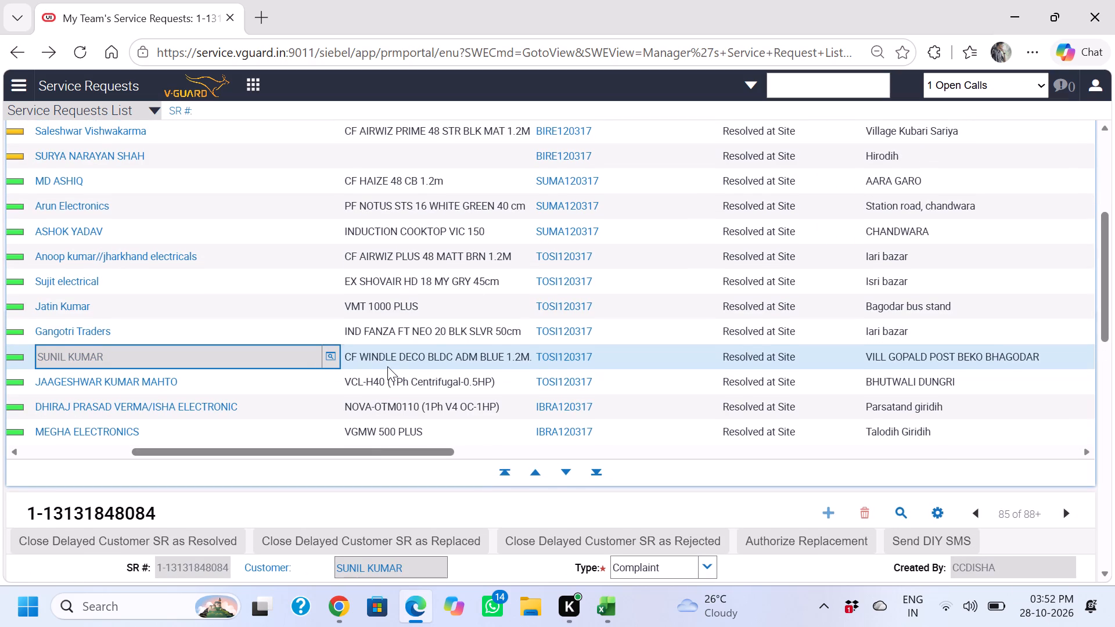
pyautogui.scroll(-5, 510, 213)
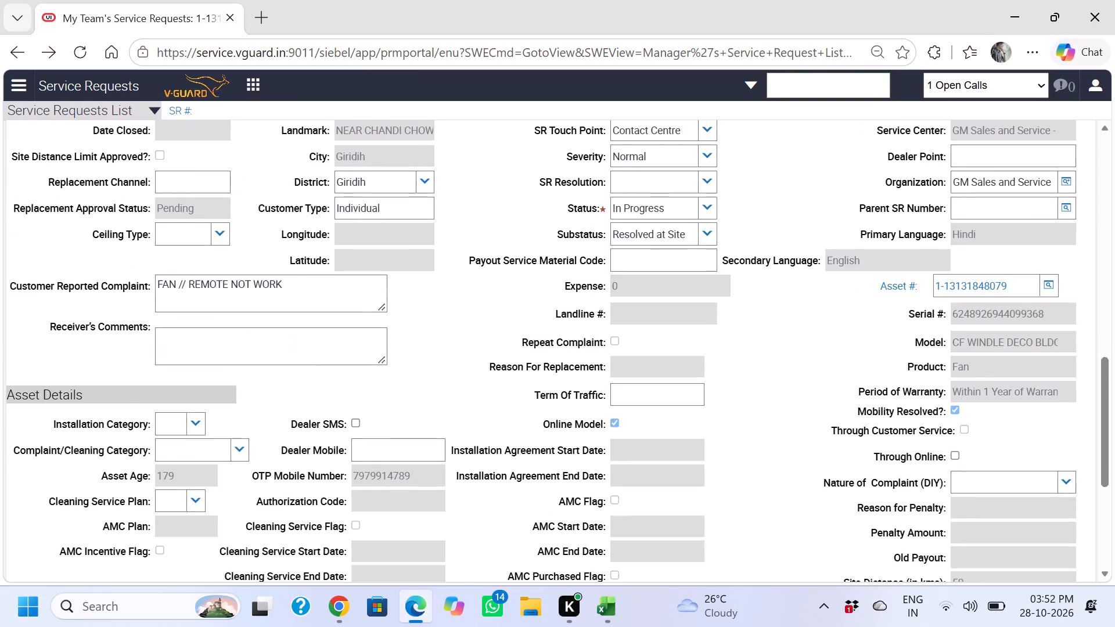
pyautogui.scroll(4, 510, 213)
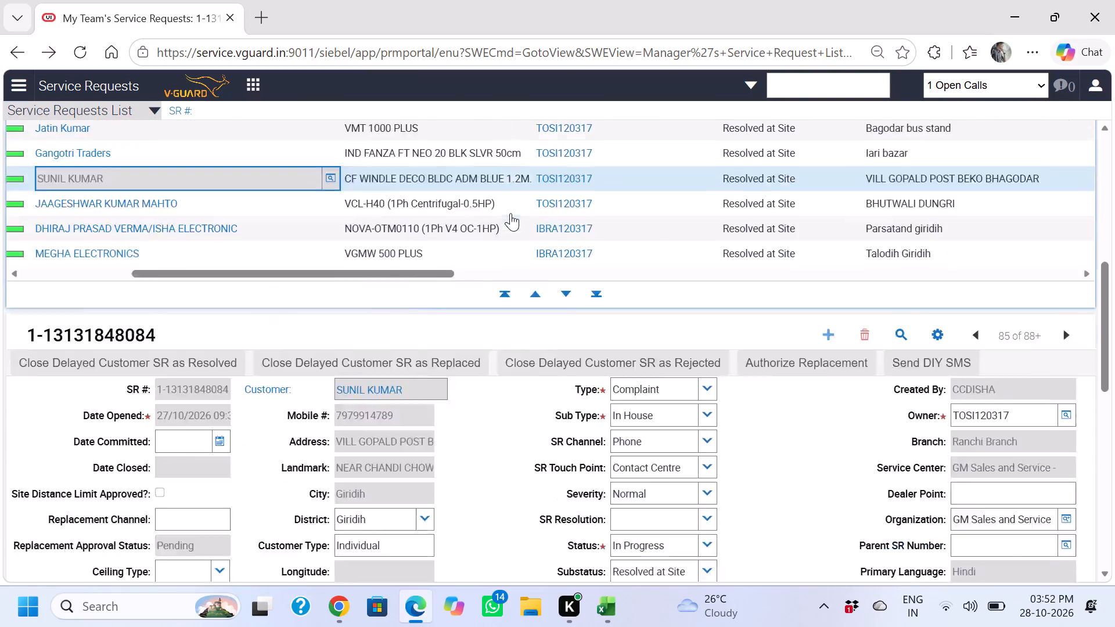
pyautogui.scroll(1, 510, 213)
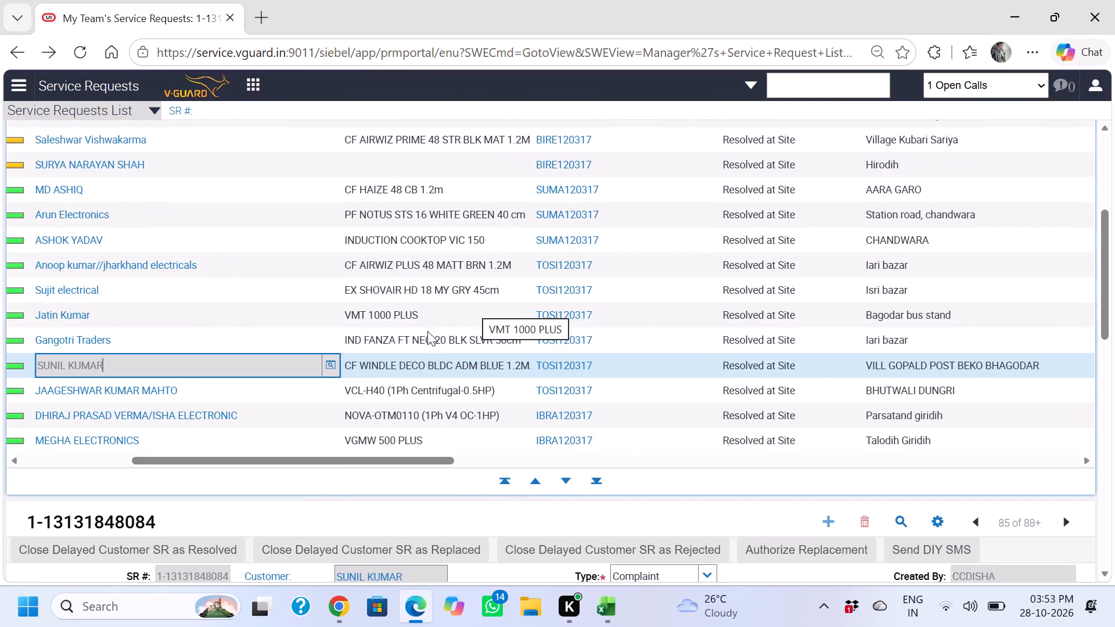
pyautogui.hscroll(2, 395, 361)
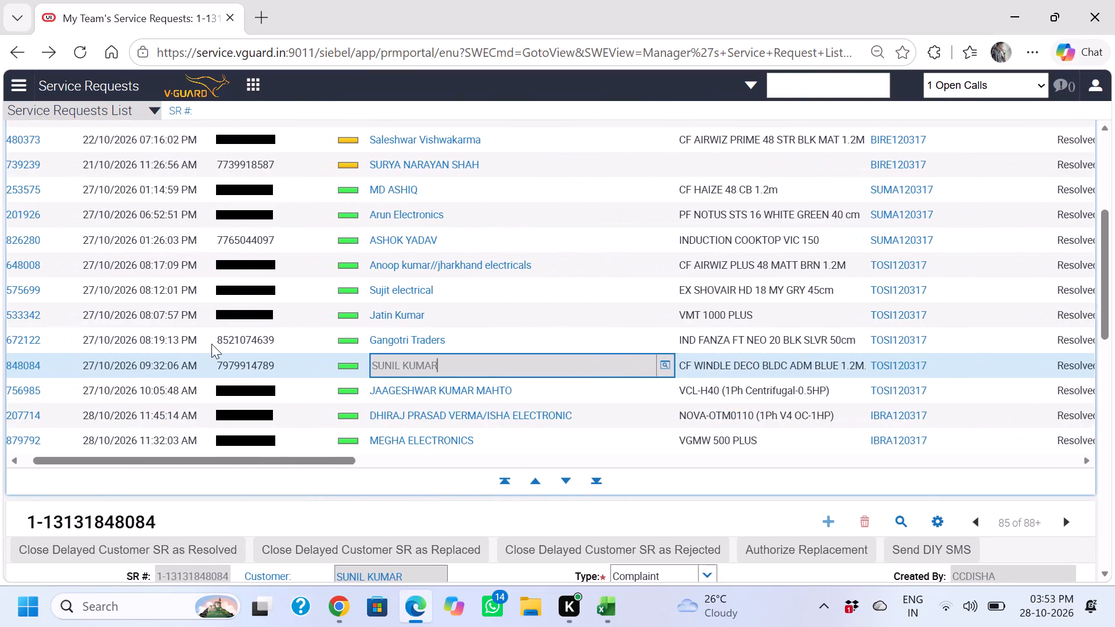
pyautogui.hscroll(1, 211, 344)
pyautogui.click(42, 366)
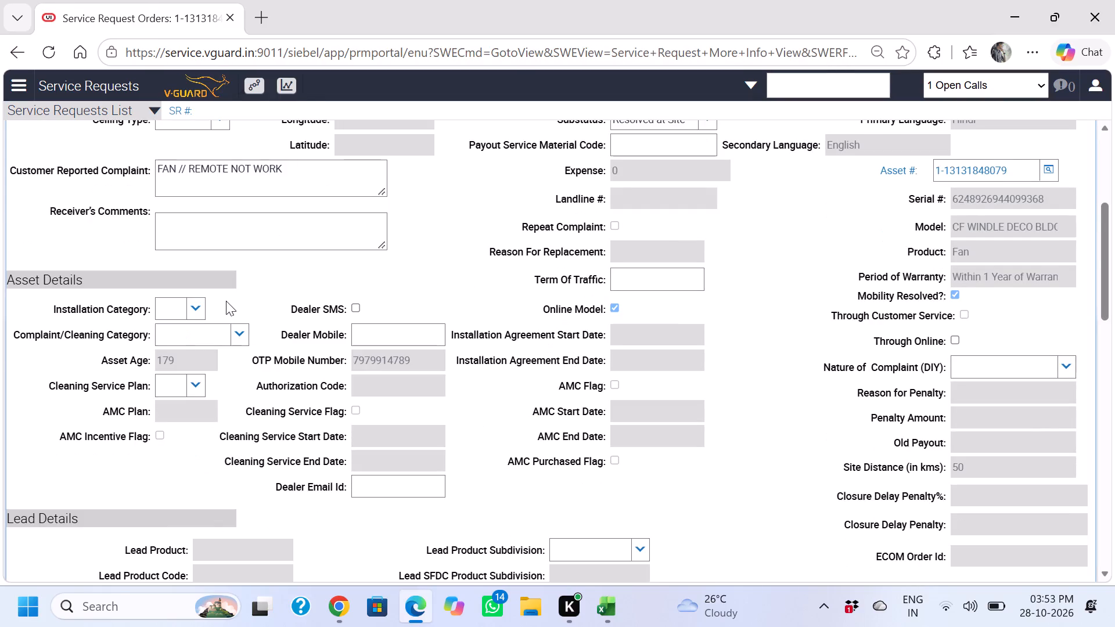
pyautogui.scroll(3, 226, 301)
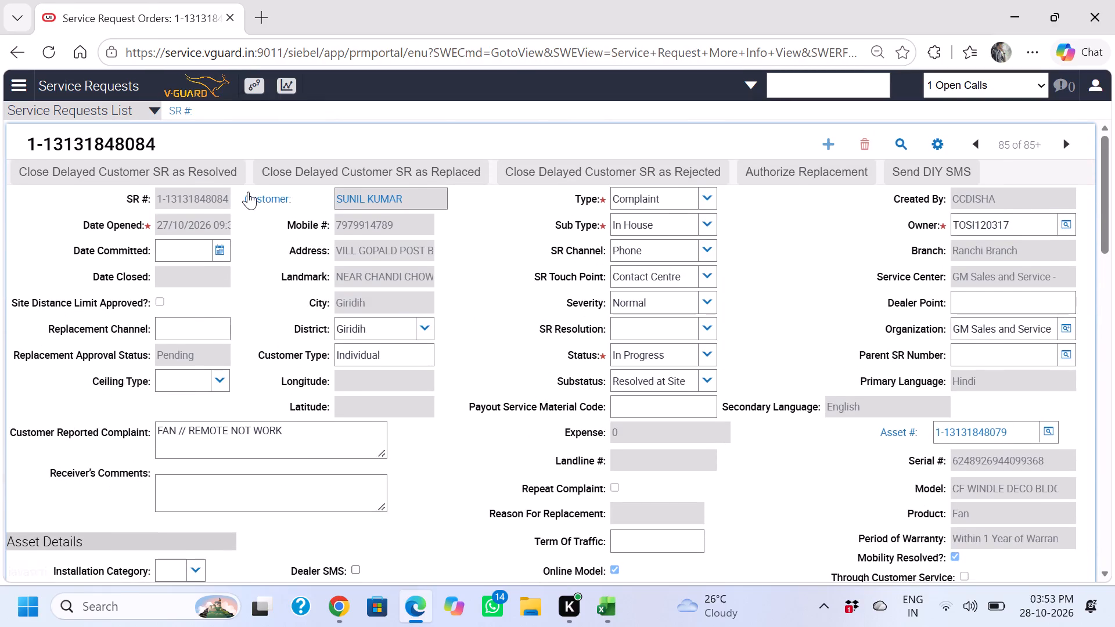
pyautogui.moveTo(230, 203); pyautogui.dragTo(152, 218)
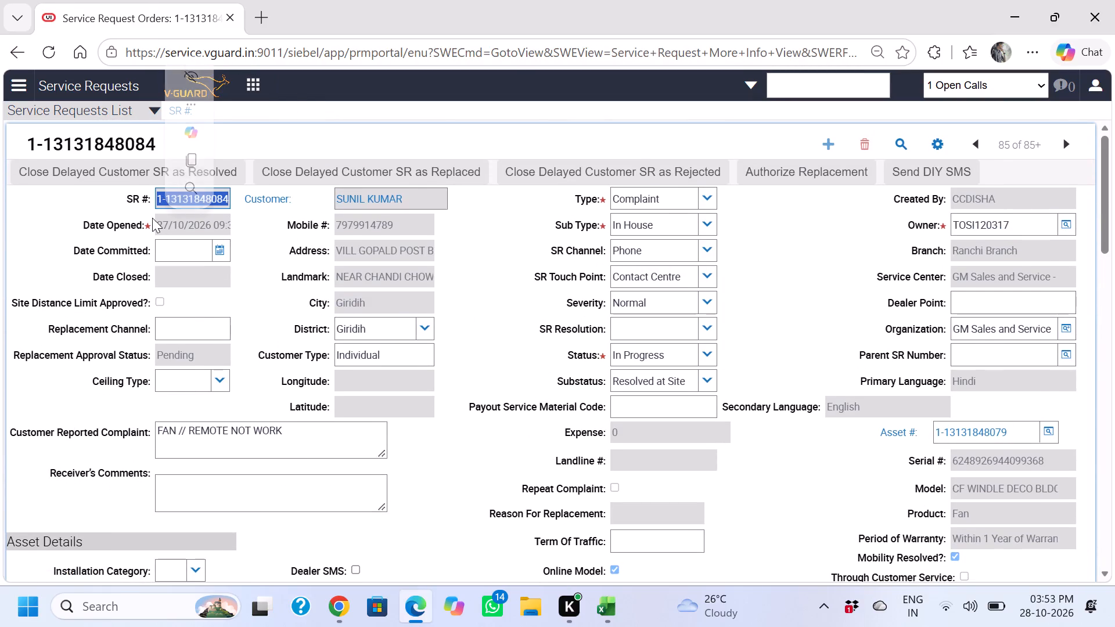
pyautogui.click(210, 156)
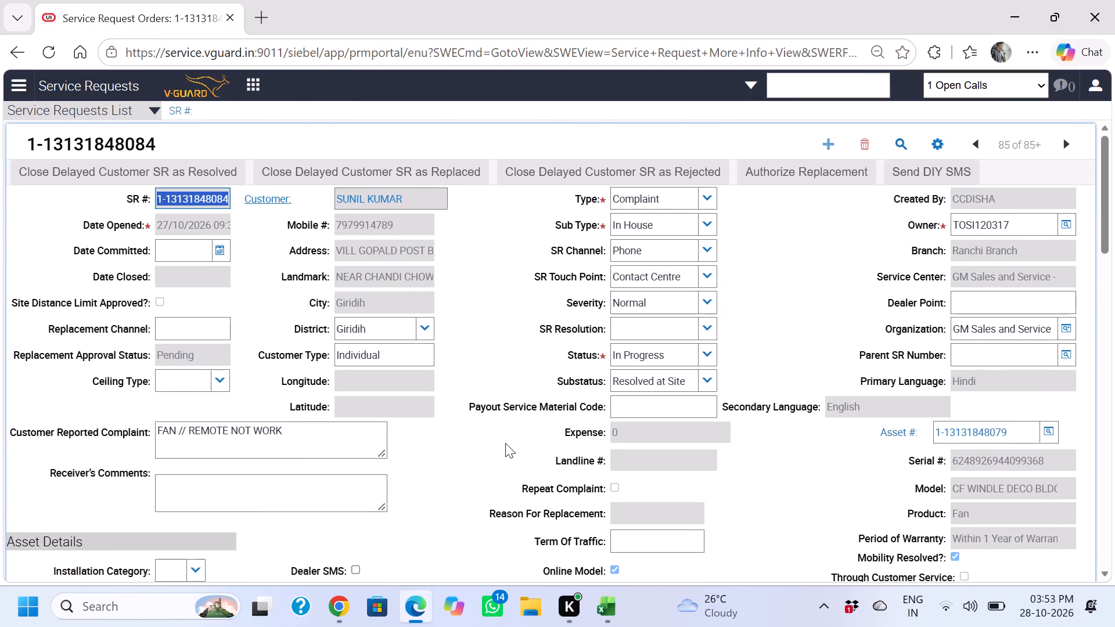
pyautogui.click(608, 513)
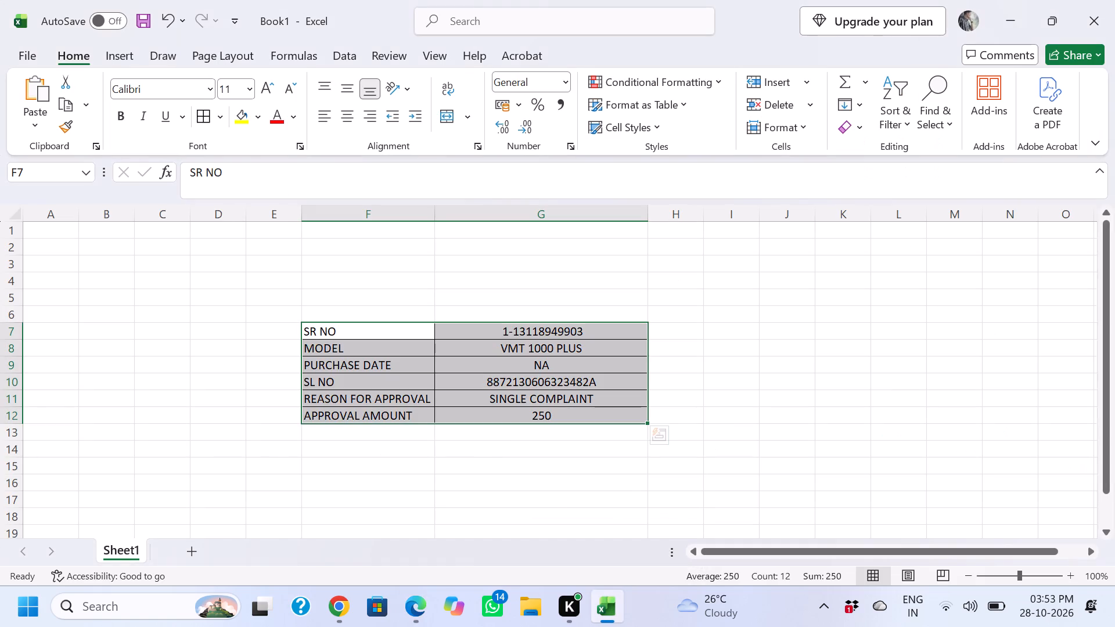
pyautogui.click(560, 327)
pyautogui.press('BackSpace')
pyautogui.rightClick(560, 327)
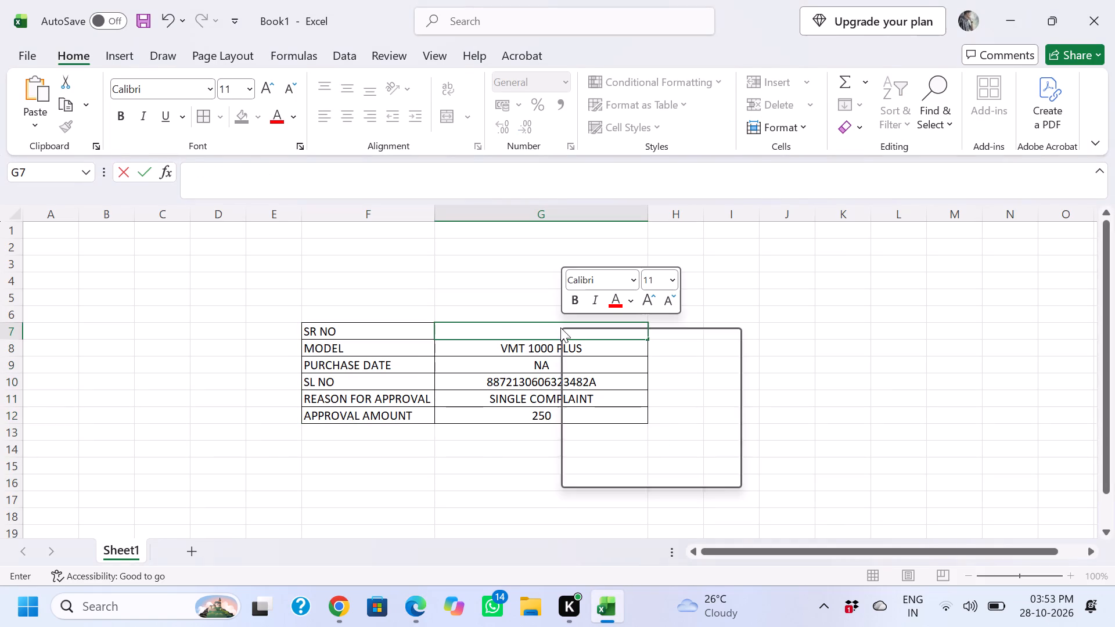
pyautogui.click(592, 422)
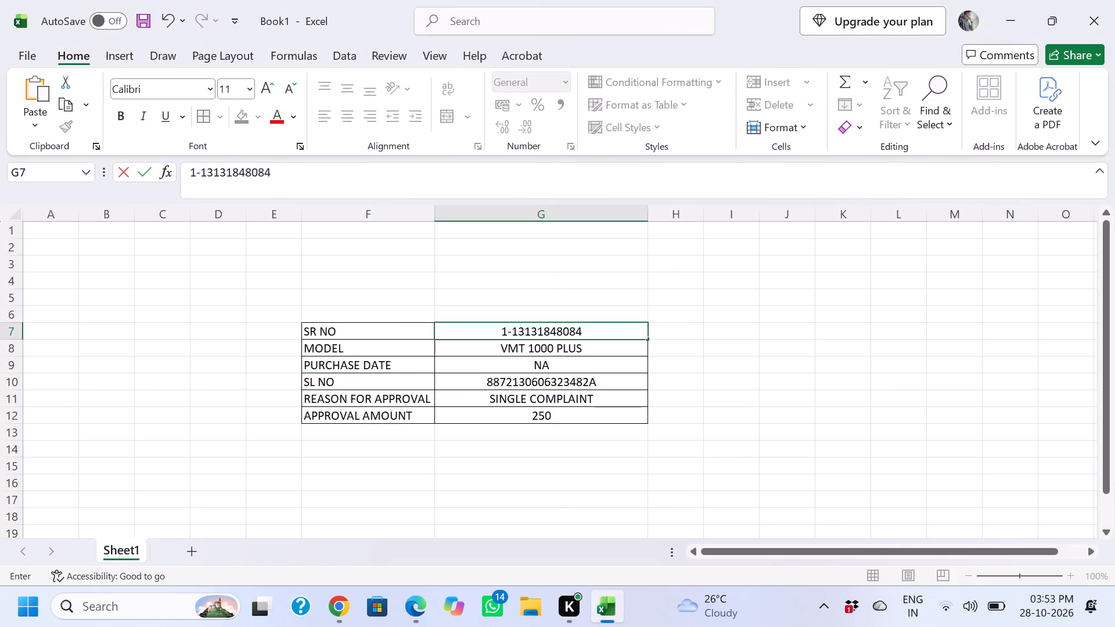
# Clear the previous model from the MODEL cell G8 of the approval table.
pyautogui.click(556, 351)
pyautogui.press('BackSpace')
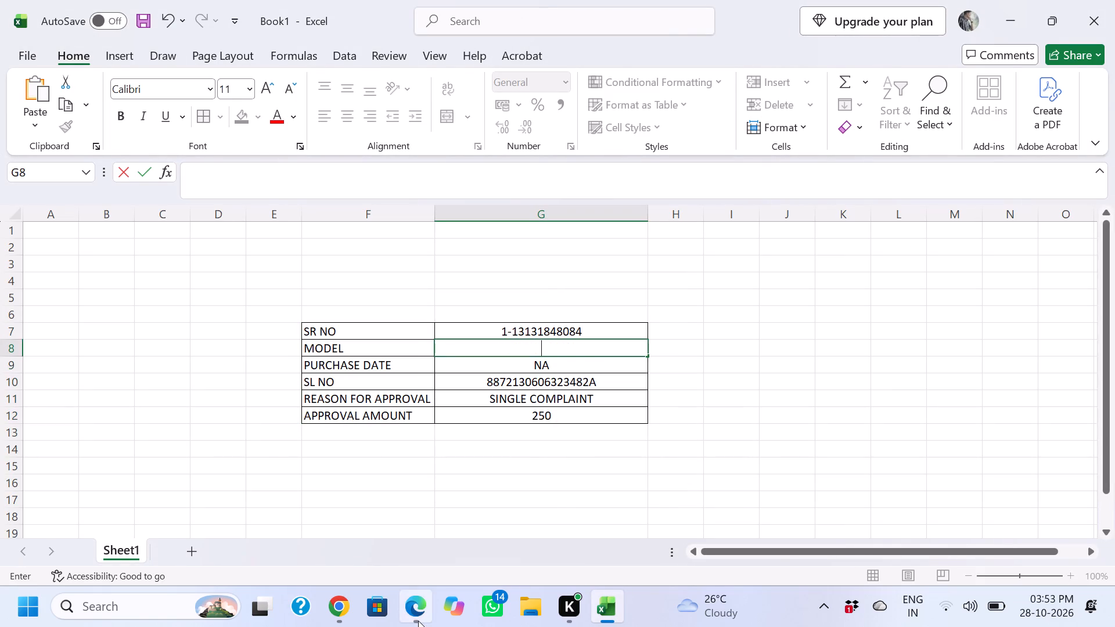
pyautogui.click(402, 540)
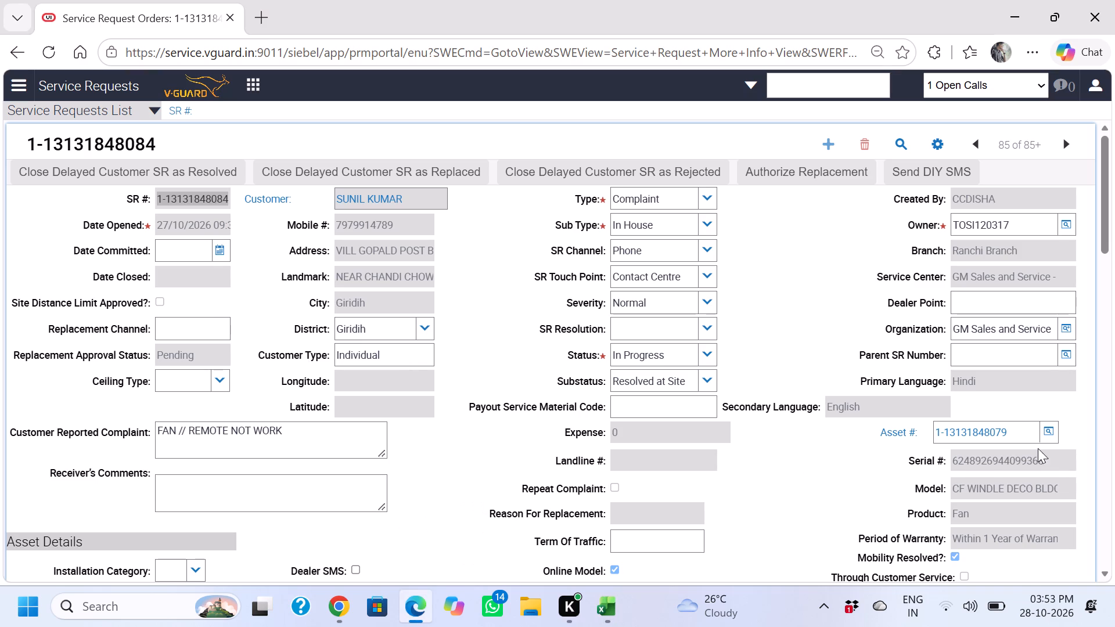
pyautogui.moveTo(1054, 459); pyautogui.dragTo(935, 502)
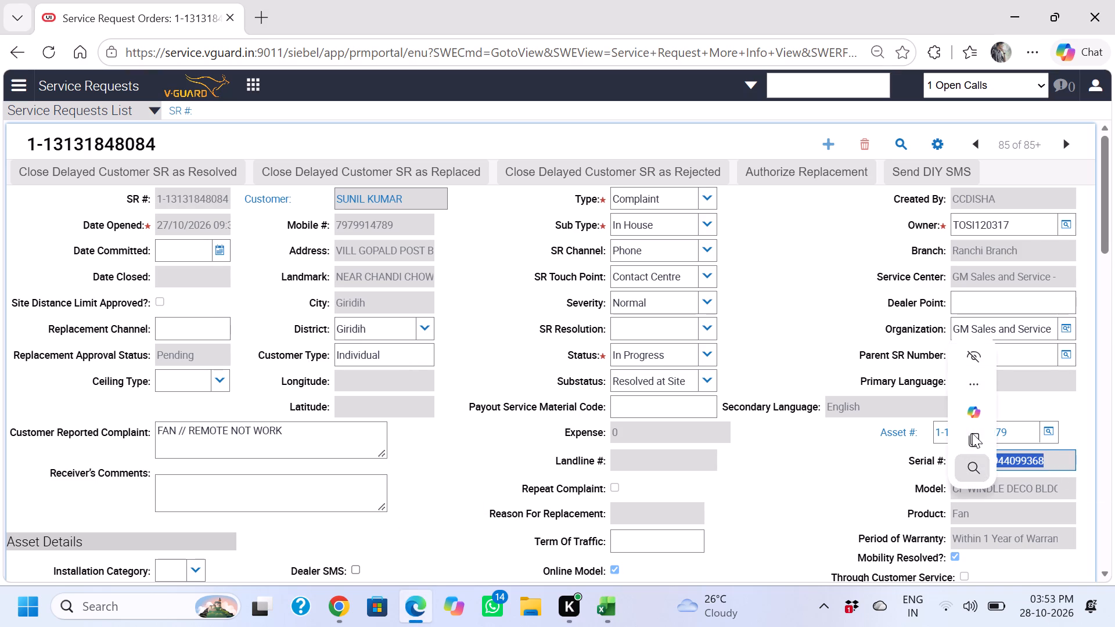
pyautogui.click(972, 435)
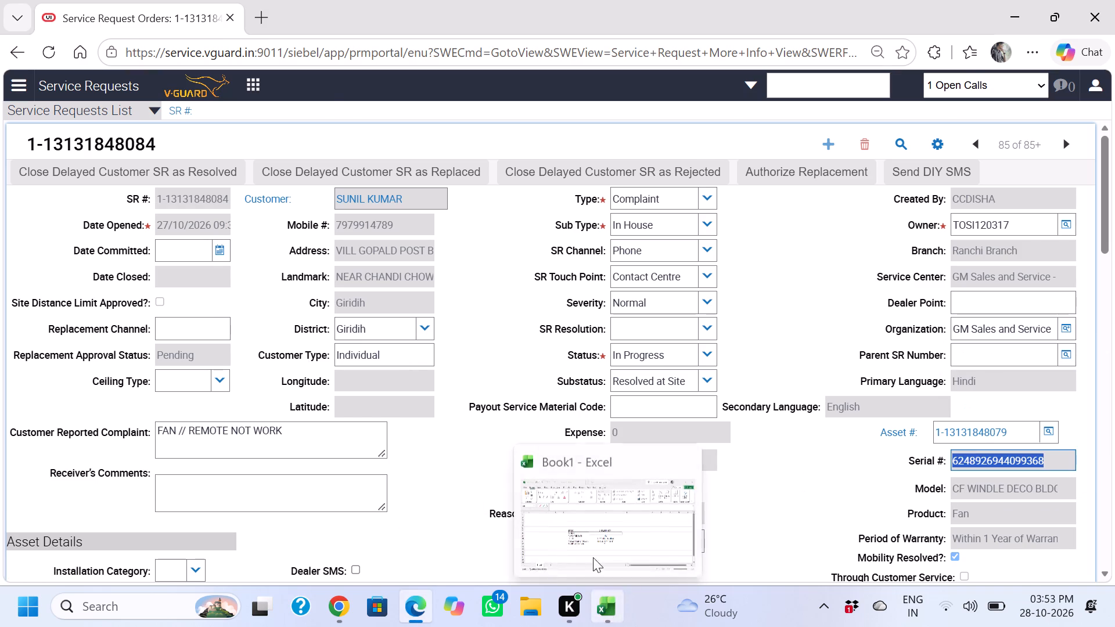
pyautogui.click(596, 546)
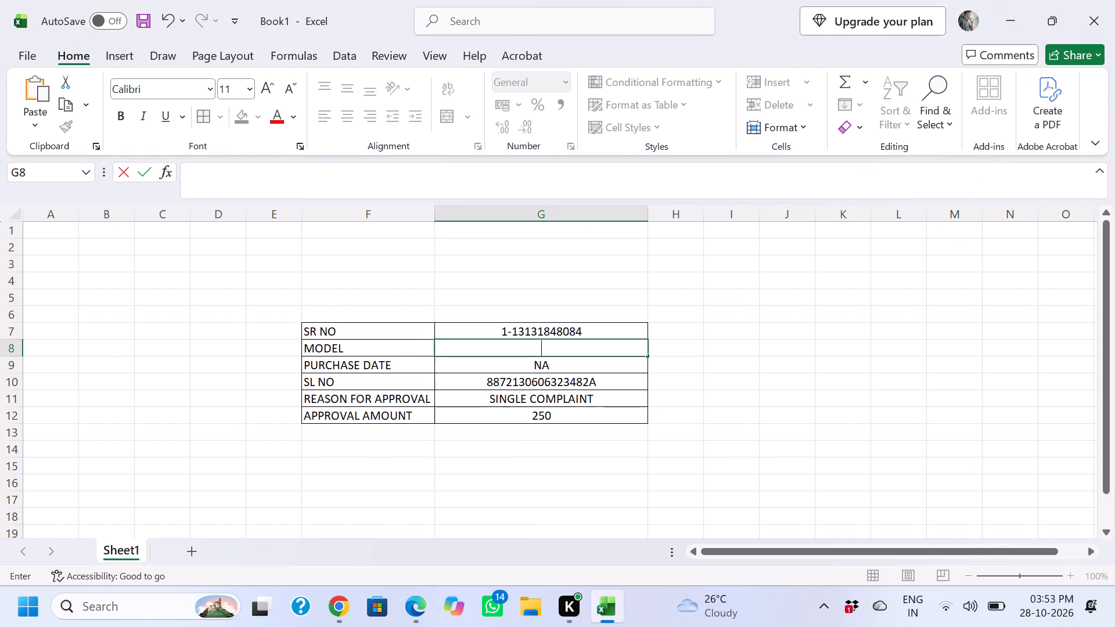
pyautogui.rightClick(532, 352)
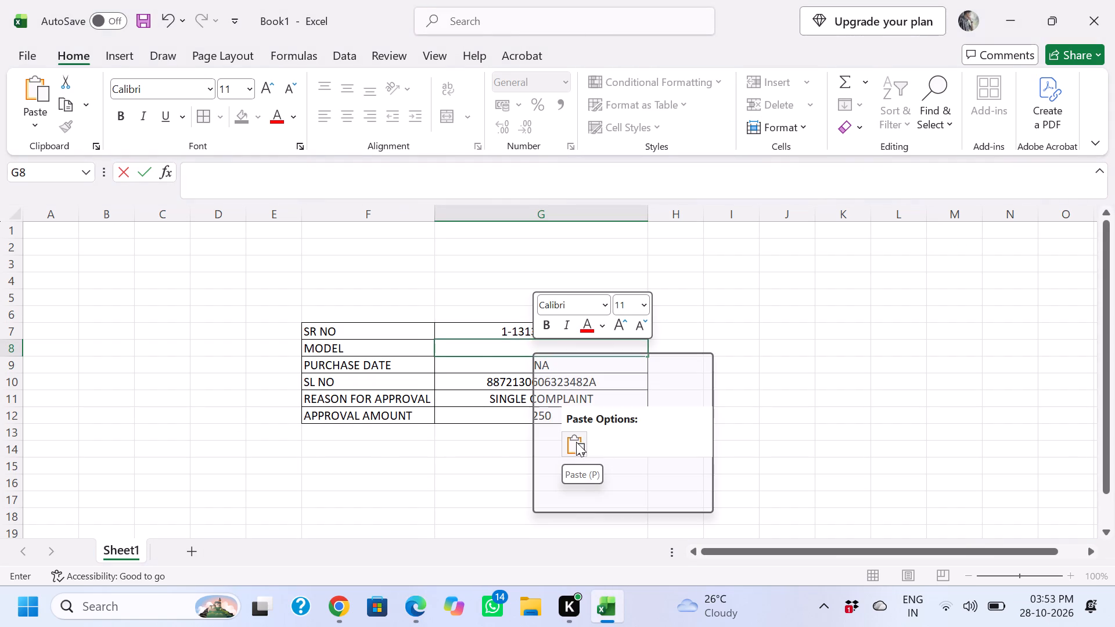
pyautogui.click(474, 376)
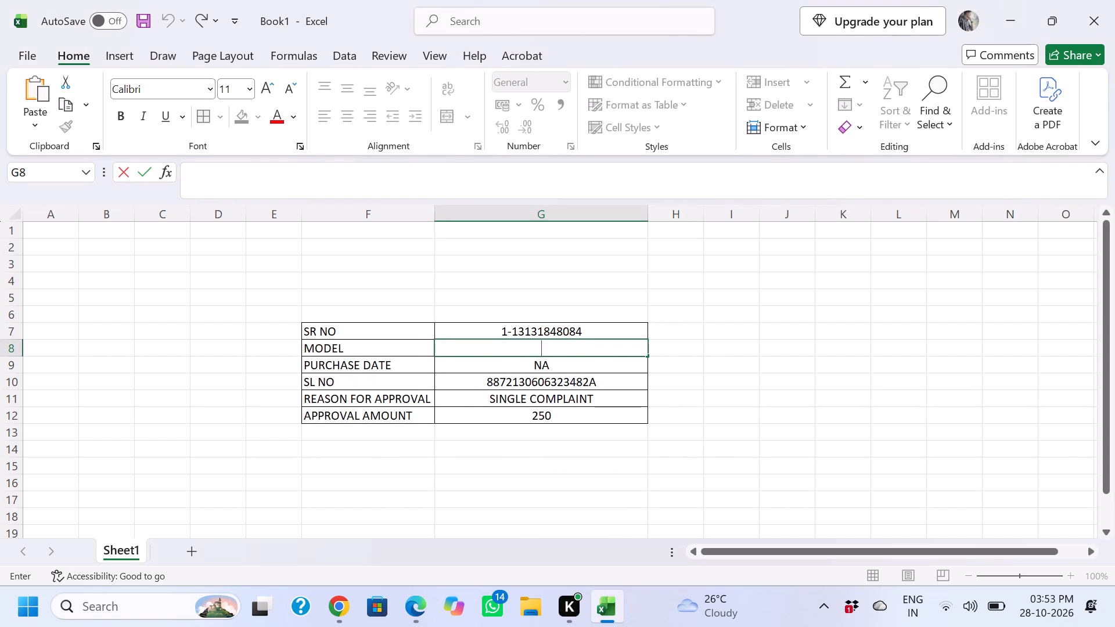
pyautogui.tripleClick(588, 381)
pyautogui.click(588, 381)
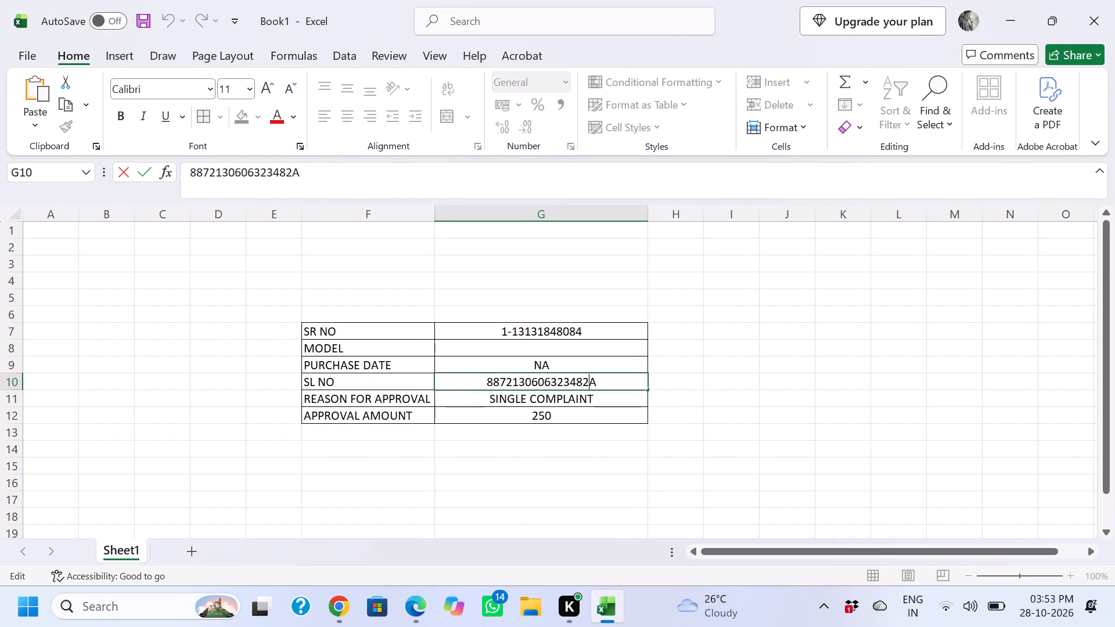
pyautogui.press('BackSpace')
pyautogui.press('BackSpace')
pyautogui.press('BackSpace')
pyautogui.press('BackSpace')
pyautogui.press('BackSpace')
pyautogui.press('BackSpace')
pyautogui.press('BackSpace')
pyautogui.press('BackSpace')
pyautogui.press('BackSpace')
pyautogui.press('BackSpace')
pyautogui.press('BackSpace')
pyautogui.press('BackSpace')
pyautogui.press('BackSpace')
pyautogui.press('BackSpace')
pyautogui.press('BackSpace')
pyautogui.press('BackSpace')
pyautogui.press('BackSpace')
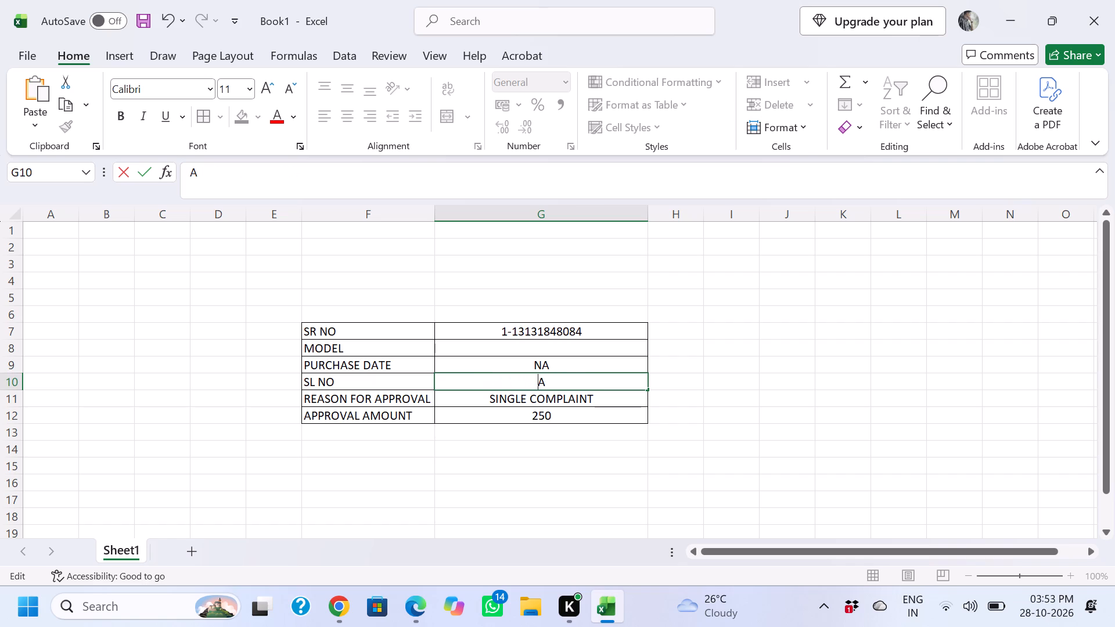
pyautogui.rightClick(503, 380)
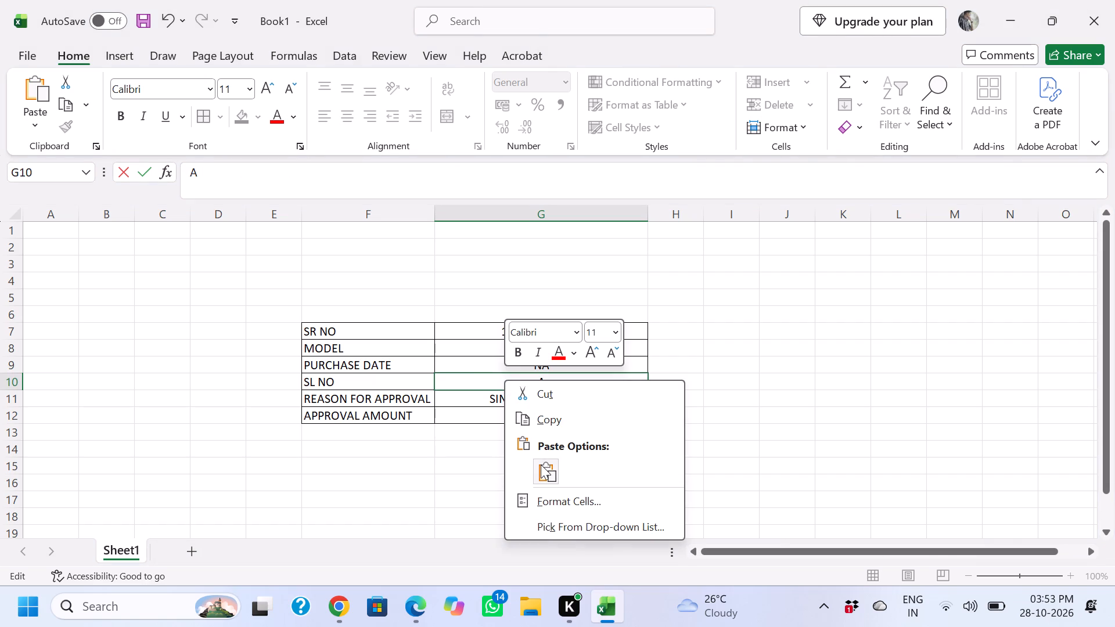
pyautogui.click(541, 464)
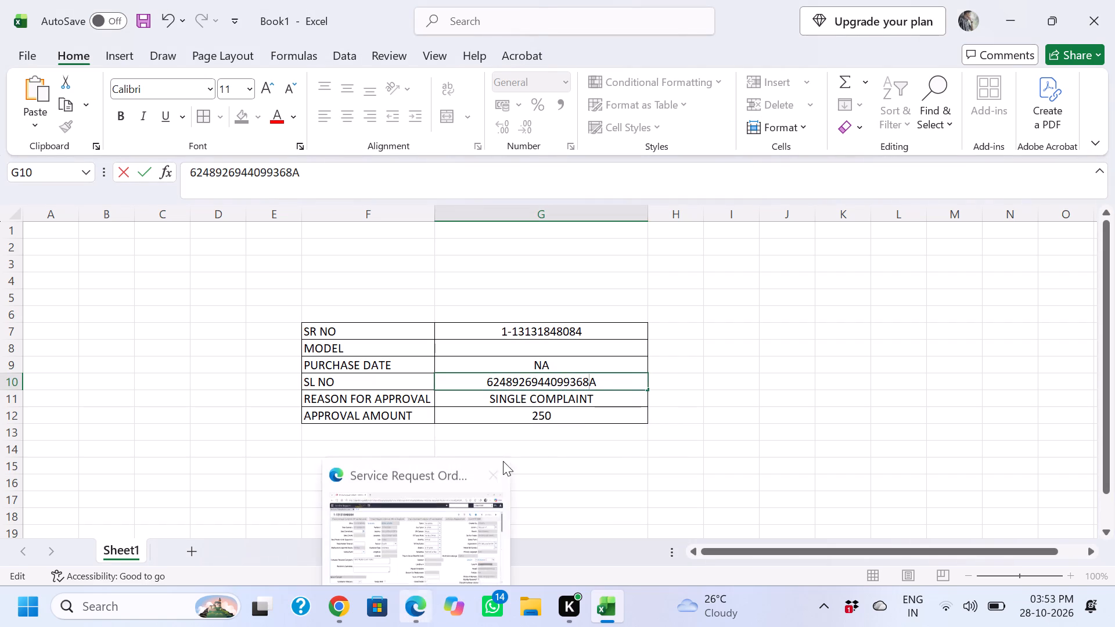
# Copy the model CF WINDLE DECO BLDC ADM BLUE 1.2M. from the service request in Edge into Excel's MODEL cell G8.
pyautogui.click(457, 526)
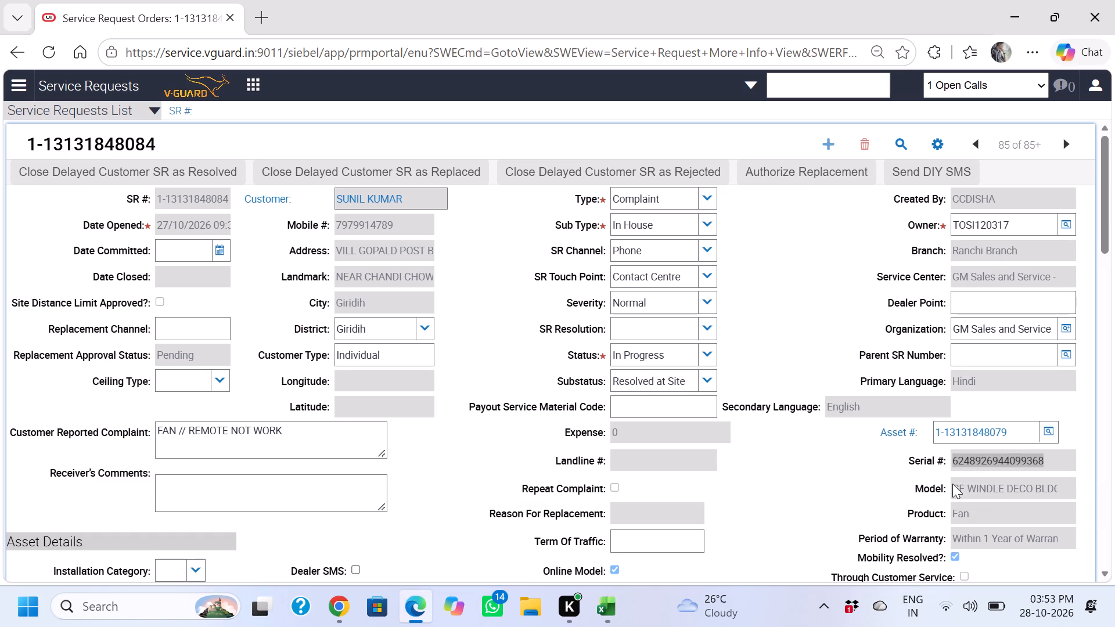
pyautogui.moveTo(952, 485); pyautogui.dragTo(1057, 485)
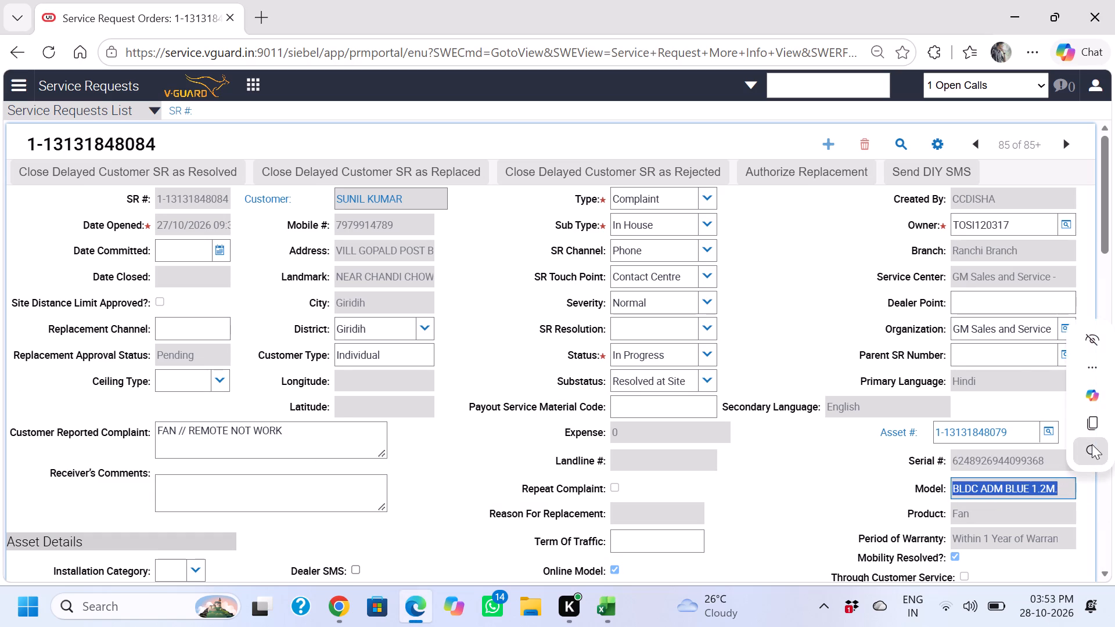
pyautogui.click(1092, 434)
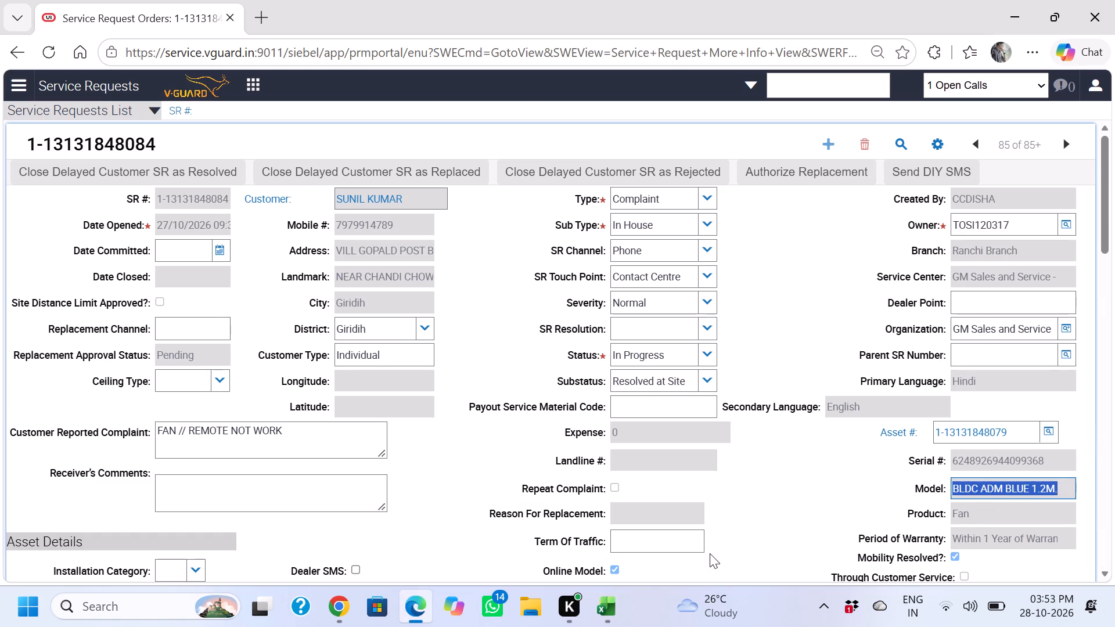
pyautogui.click(588, 536)
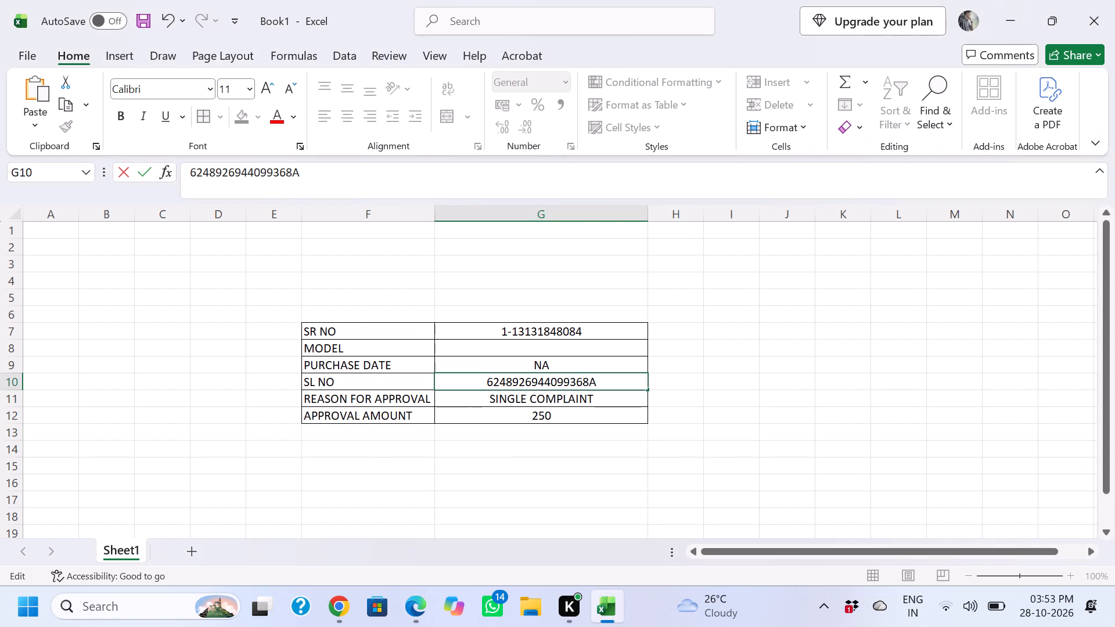
pyautogui.click(513, 355)
pyautogui.rightClick(506, 352)
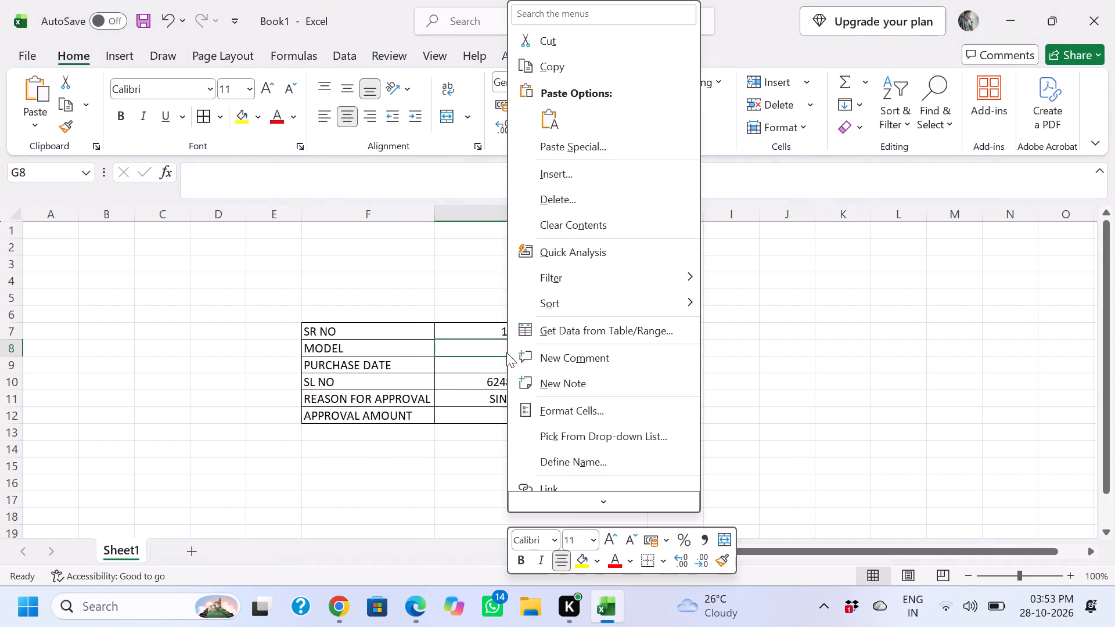
pyautogui.click(556, 115)
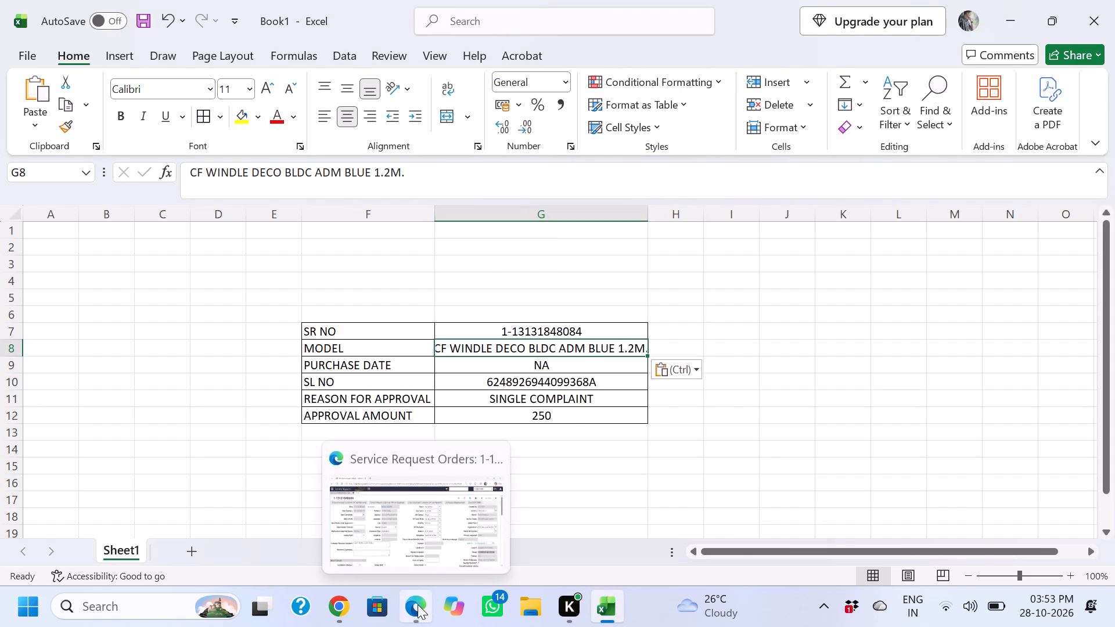
# Look up the purchase date in the service request's asset record in Edge and enter 1/5/2026 in Excel's PURCHASE DATE cell G9.
pyautogui.click(394, 542)
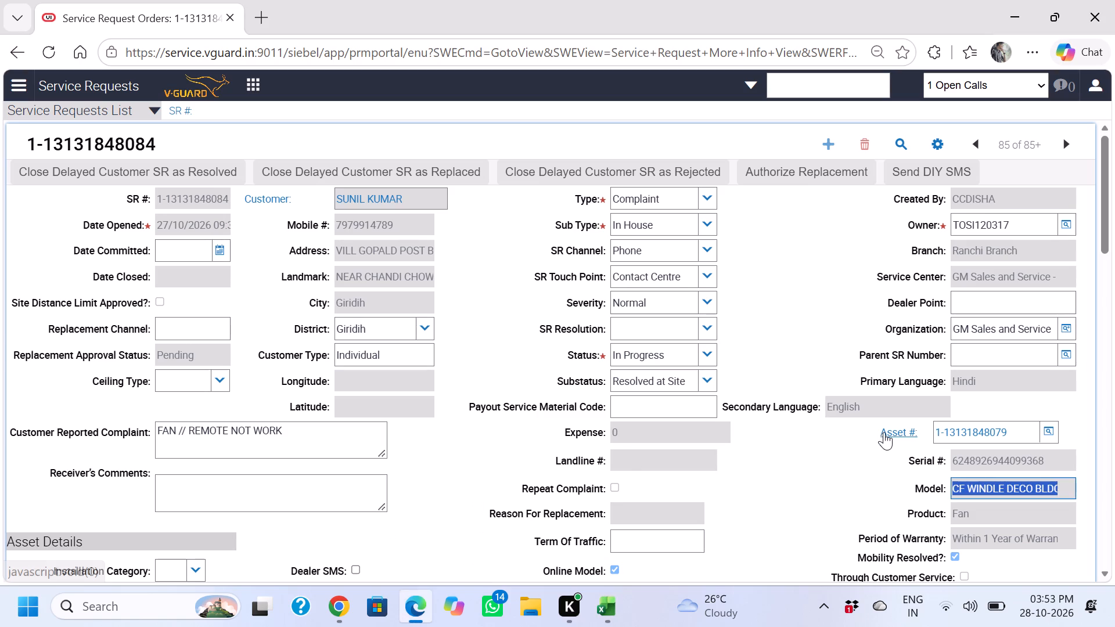
pyautogui.click(884, 432)
pyautogui.scroll(3, 700, 420)
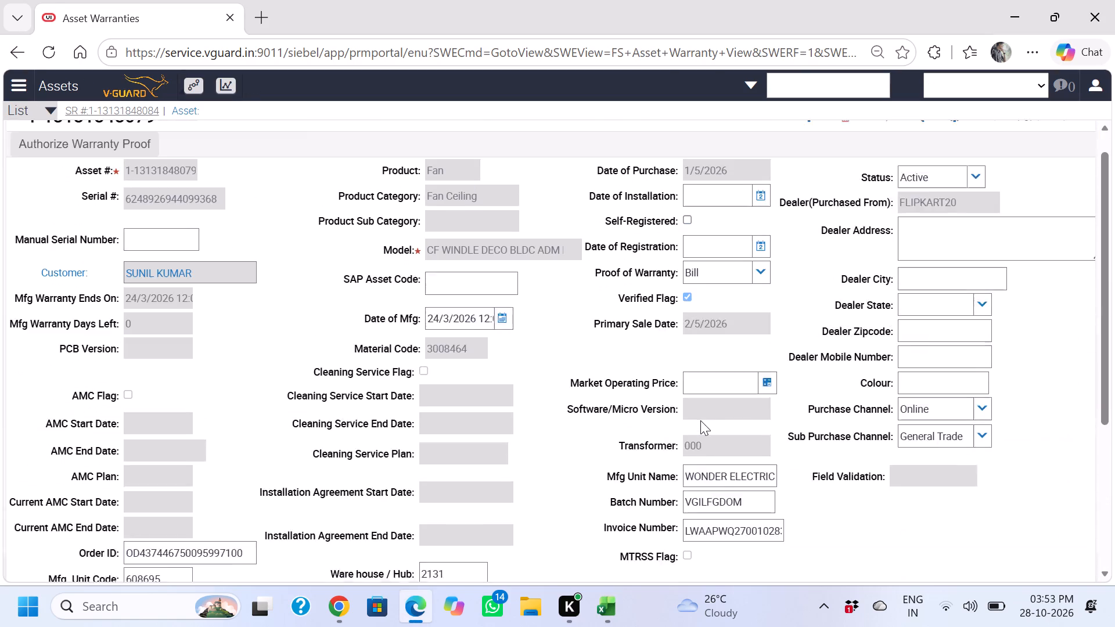
pyautogui.click(581, 518)
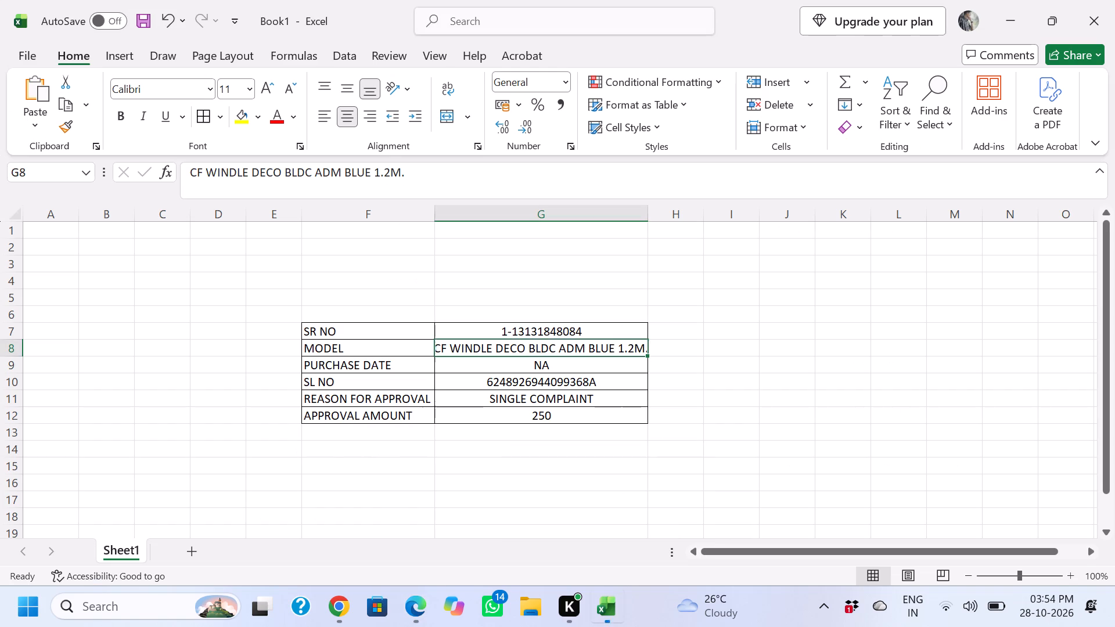
pyautogui.click(549, 372)
pyautogui.click(549, 372)
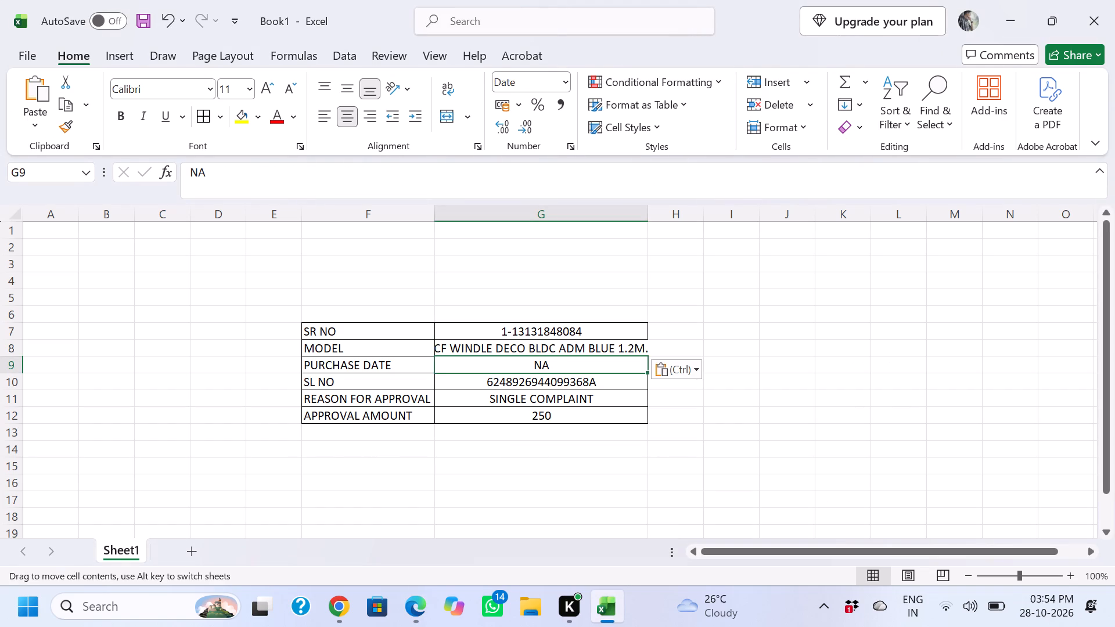
pyautogui.press('BackSpace')
pyautogui.press('1')
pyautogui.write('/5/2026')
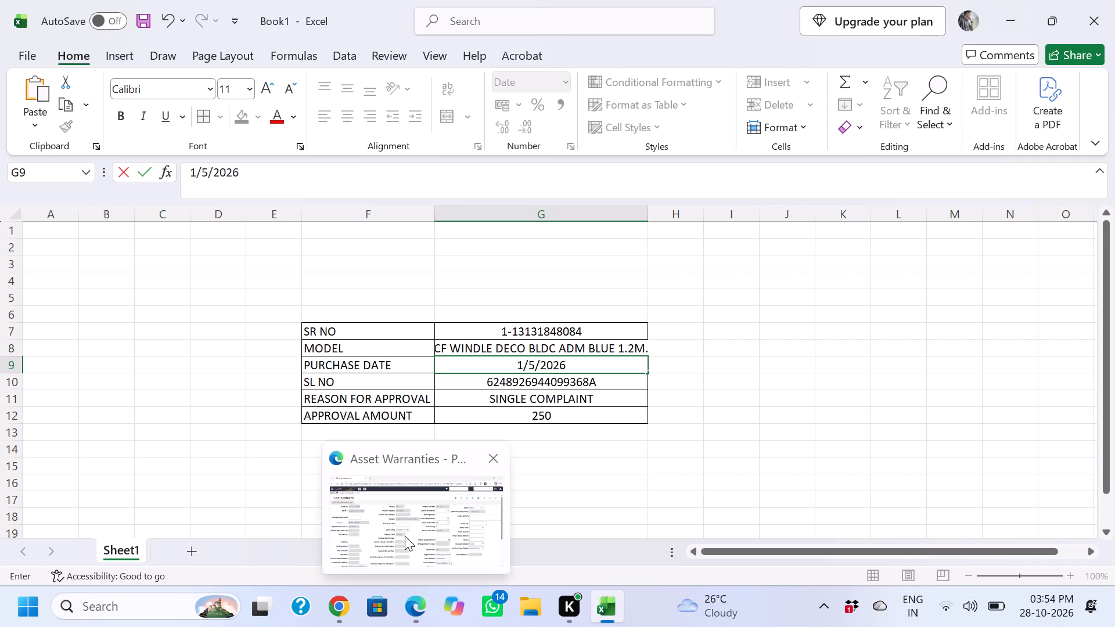
# Commit the purchase date entry in cell G9 of the approval table.
pyautogui.click(585, 443)
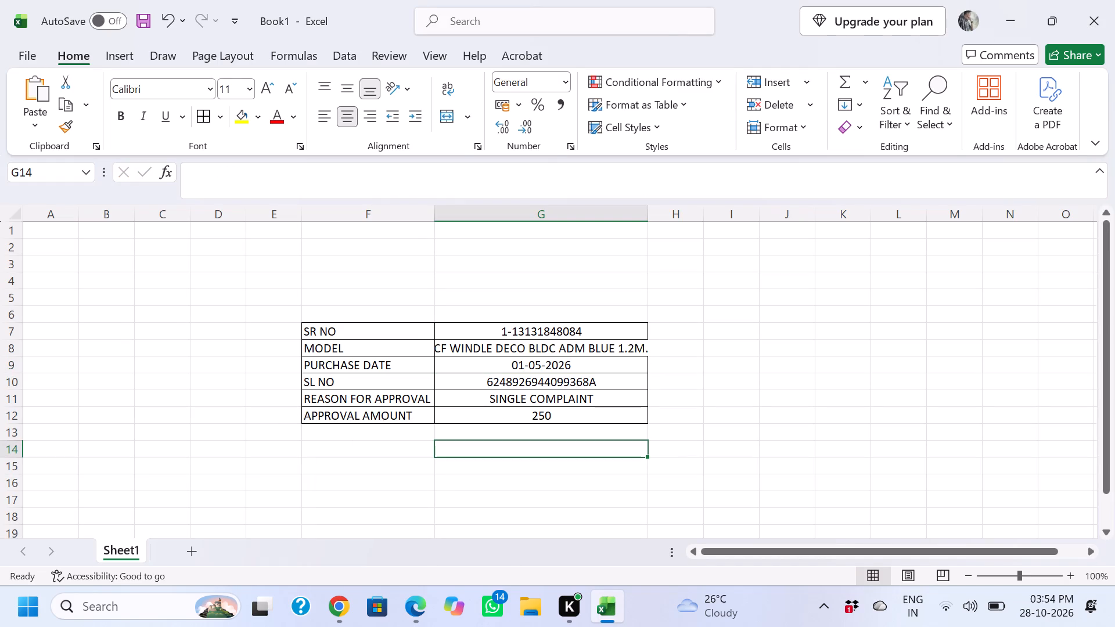
# Open the serial number in SL NO cell G10 for editing and re-enter its final letter A.
pyautogui.tripleClick(622, 379)
pyautogui.click(622, 379)
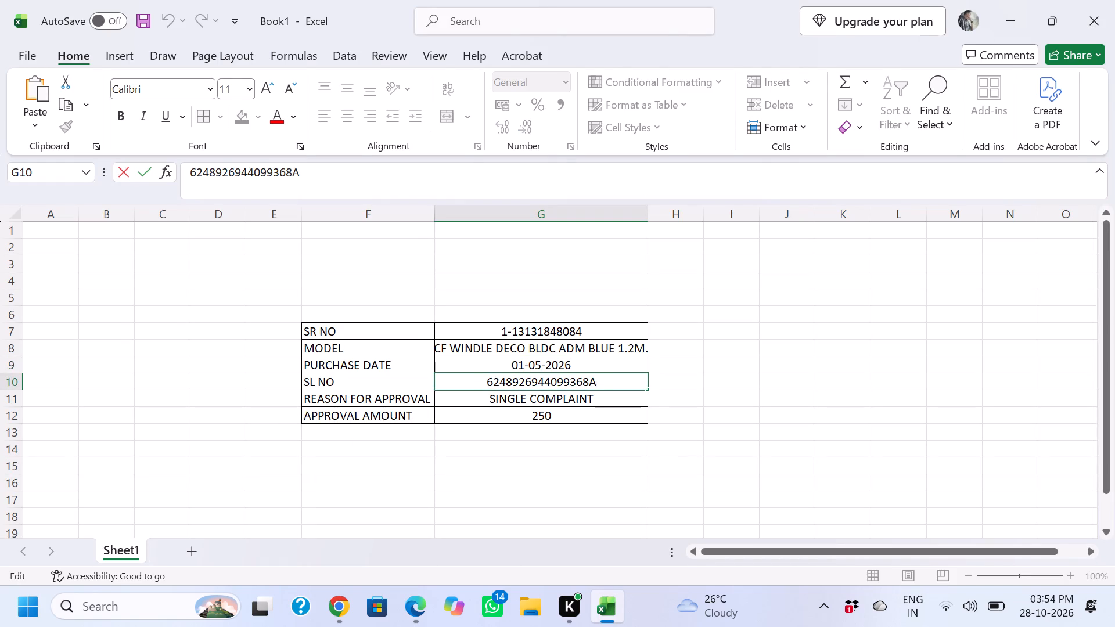
pyautogui.press('BackSpace')
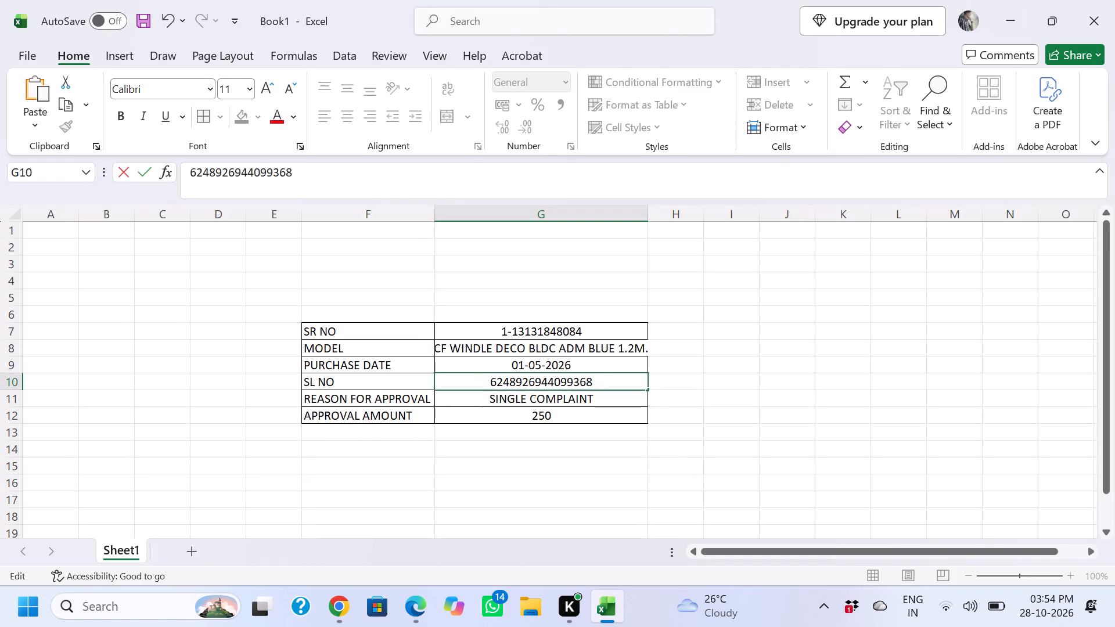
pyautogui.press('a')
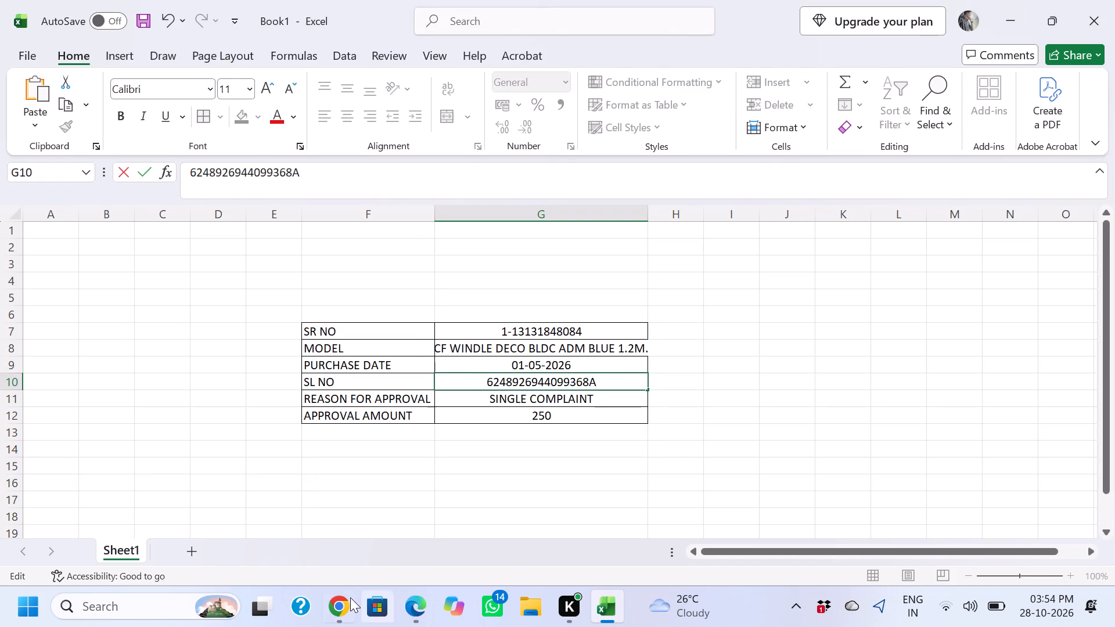
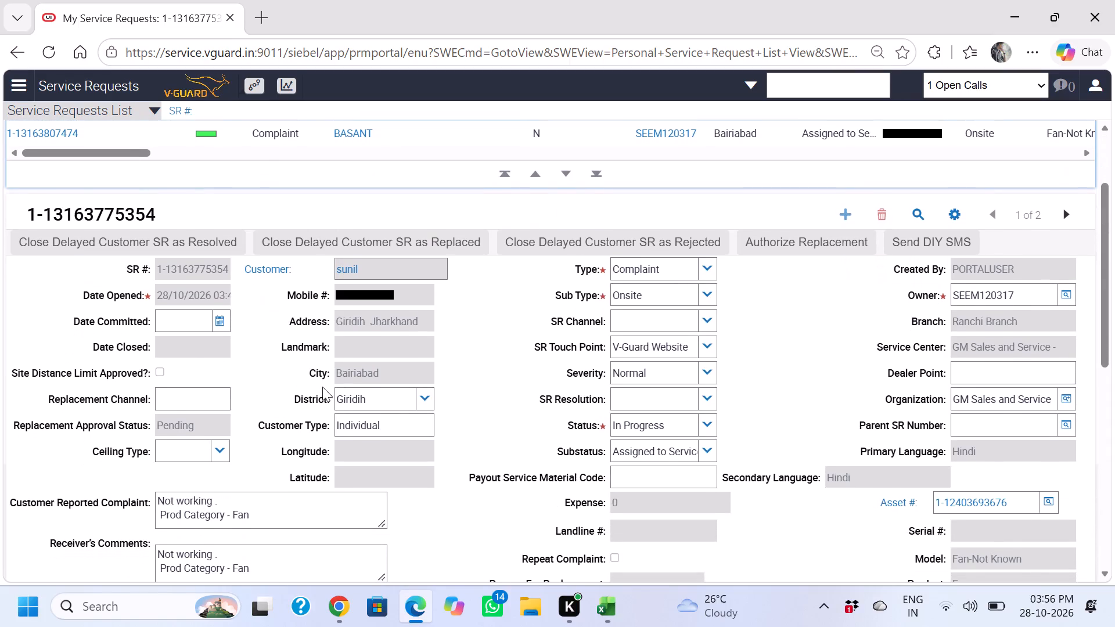
pyautogui.click(282, 264)
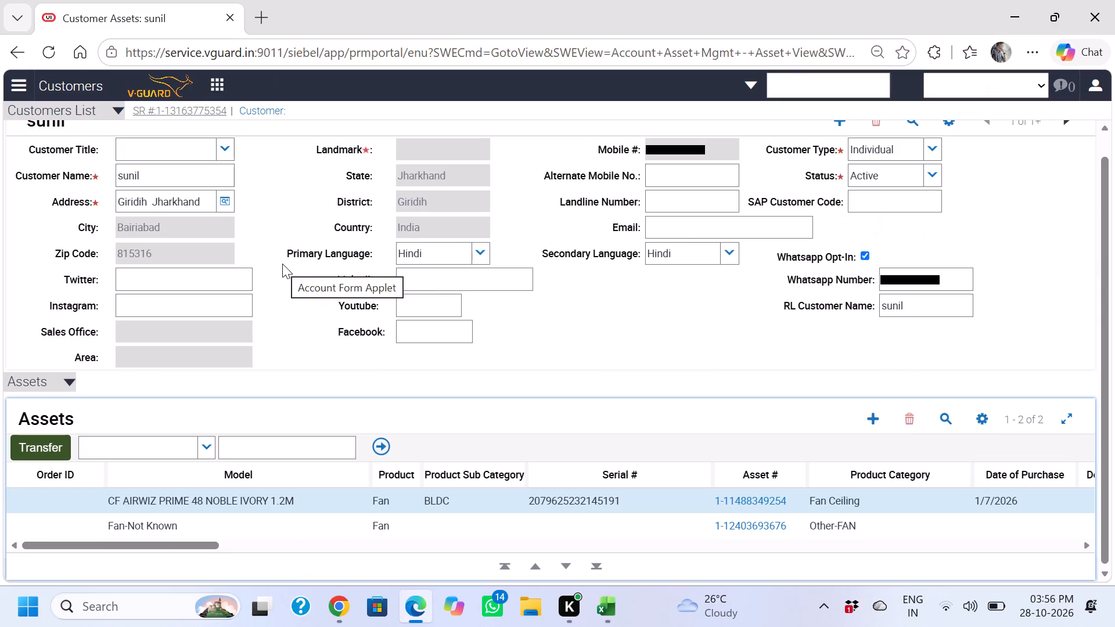
pyautogui.click(44, 386)
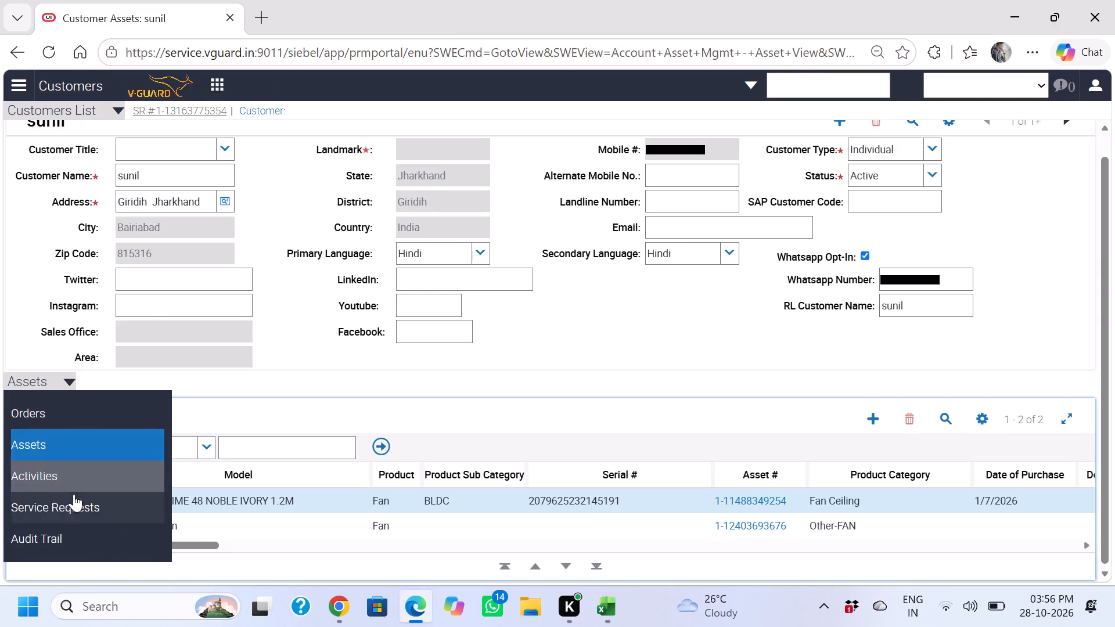
pyautogui.click(74, 498)
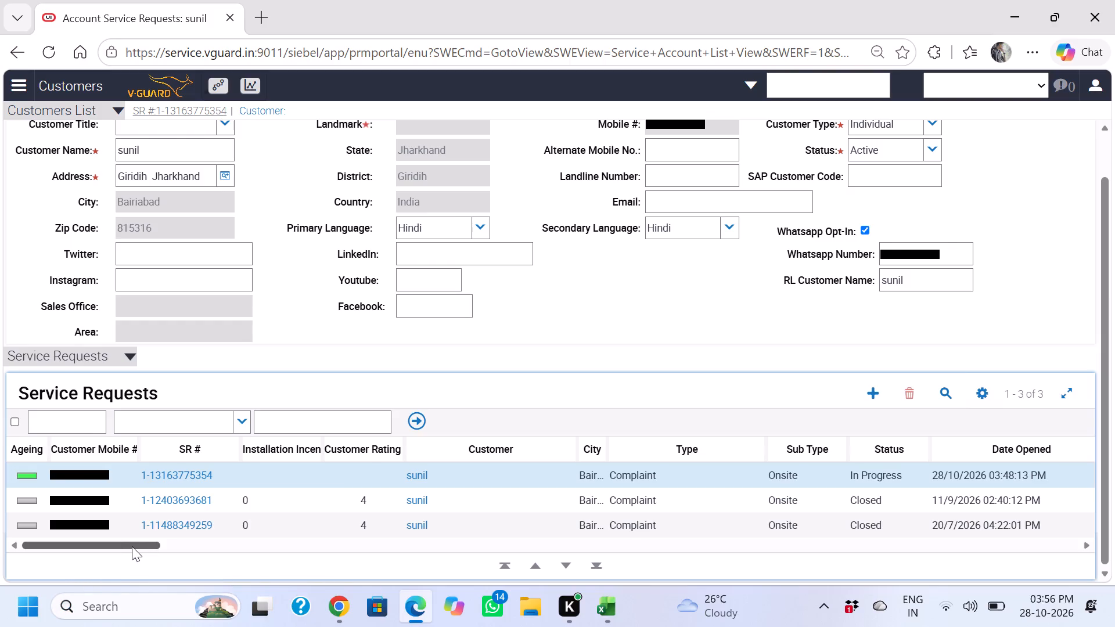
pyautogui.moveTo(133, 546); pyautogui.dragTo(215, 555)
pyautogui.click(207, 103)
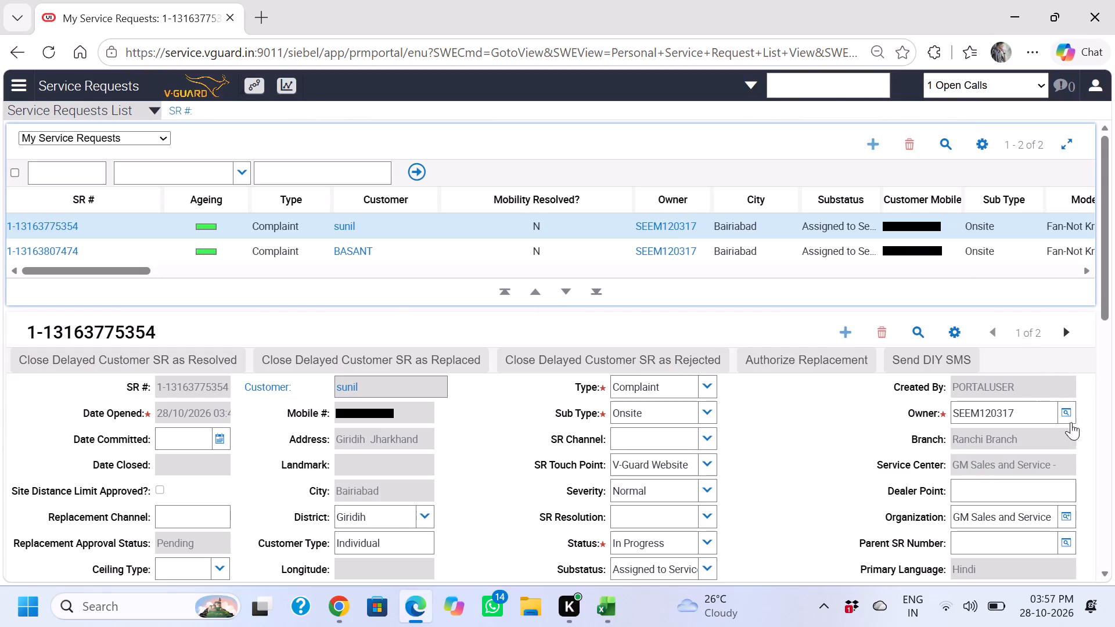
pyautogui.moveTo(1022, 415); pyautogui.dragTo(897, 407)
pyautogui.press('BackSpace')
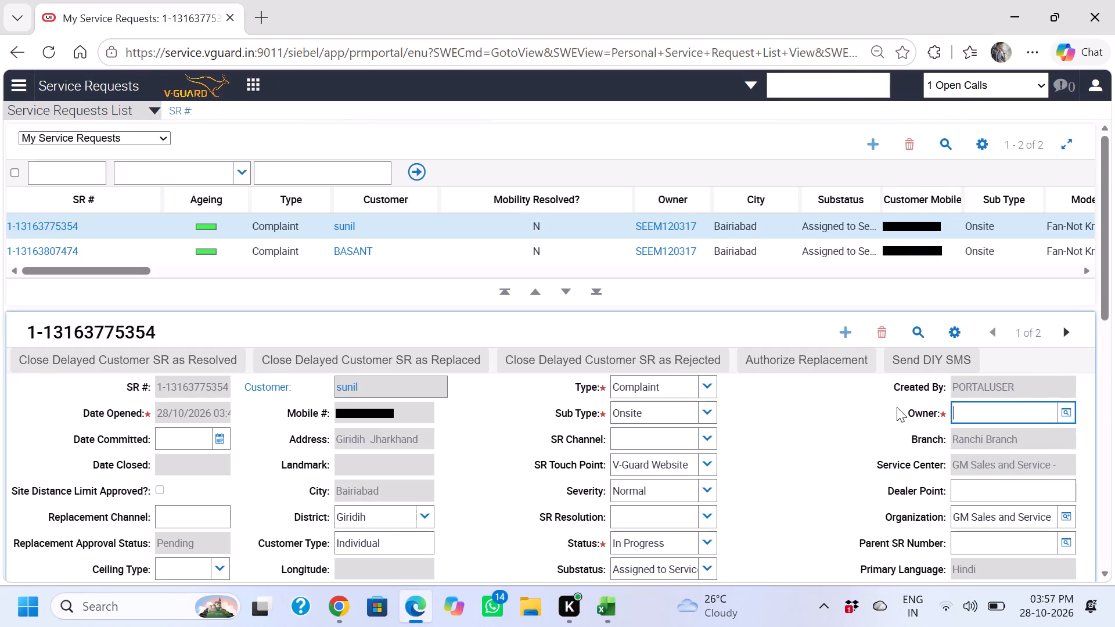
pyautogui.press('BackSpace')
pyautogui.press('b')
pyautogui.click(879, 291)
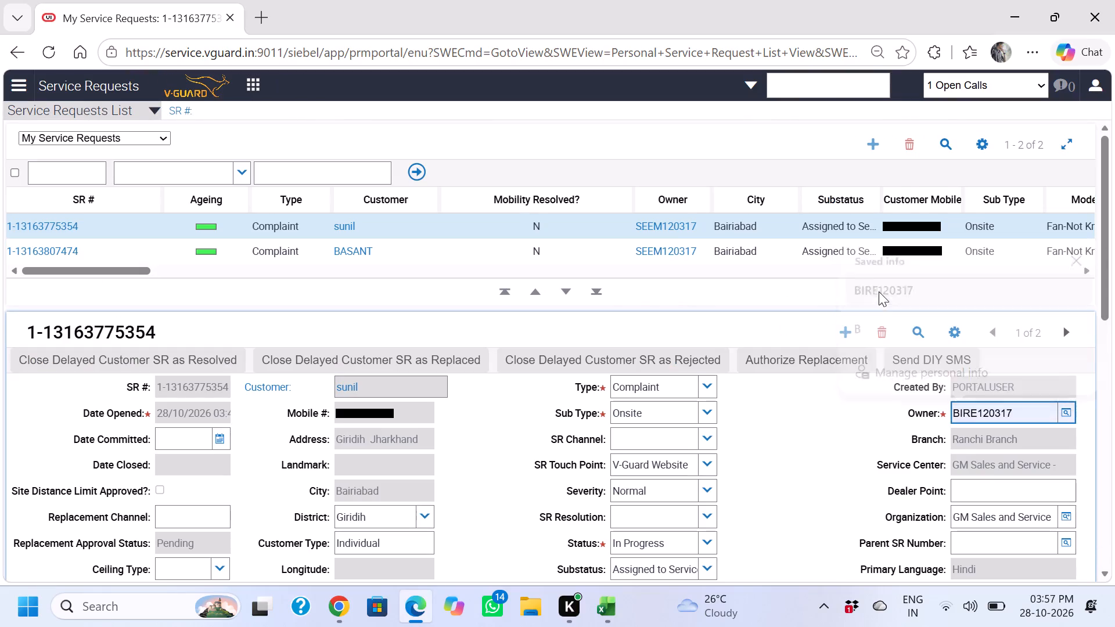
pyautogui.doubleClick(535, 257)
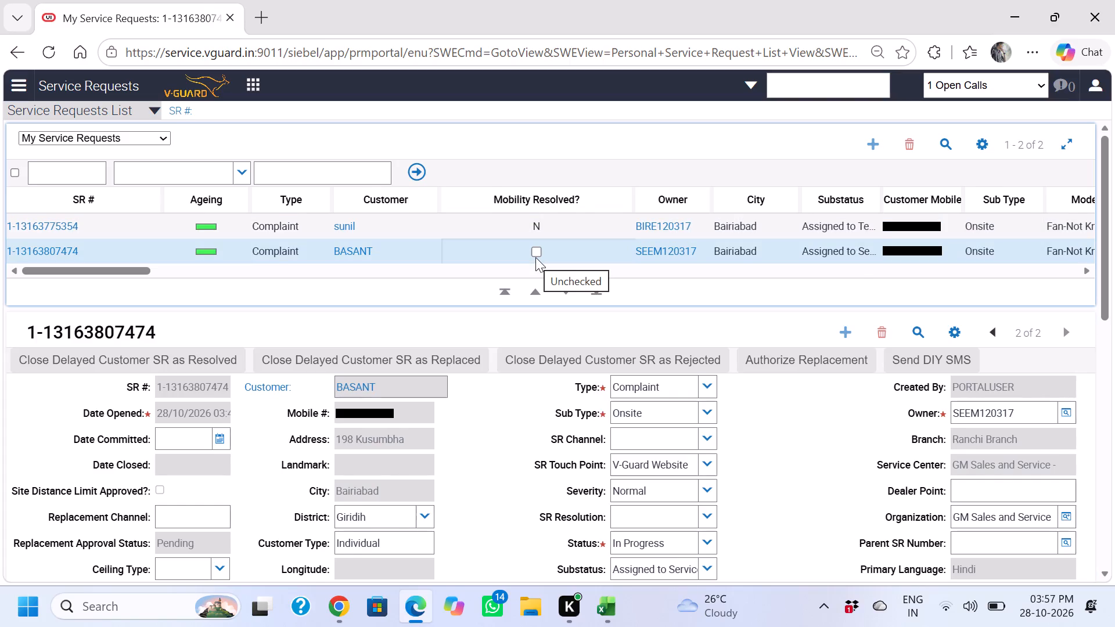
pyautogui.scroll(-1, 507, 364)
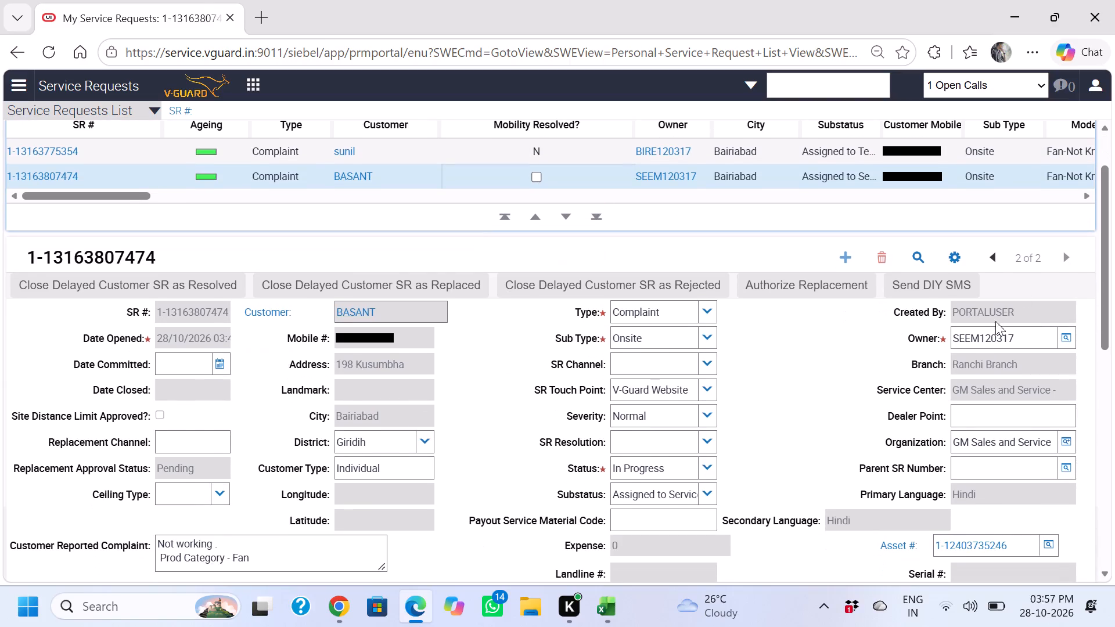
pyautogui.moveTo(1020, 334); pyautogui.dragTo(862, 369)
pyautogui.press('BackSpace')
pyautogui.press('BackSpace')
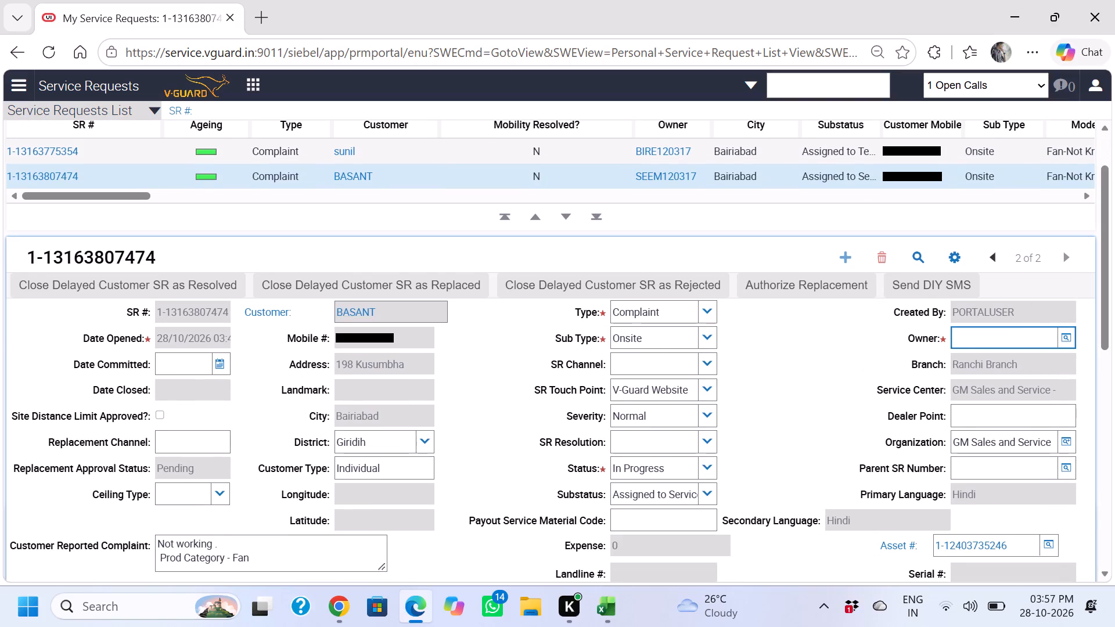
pyautogui.press('b')
pyautogui.click(858, 419)
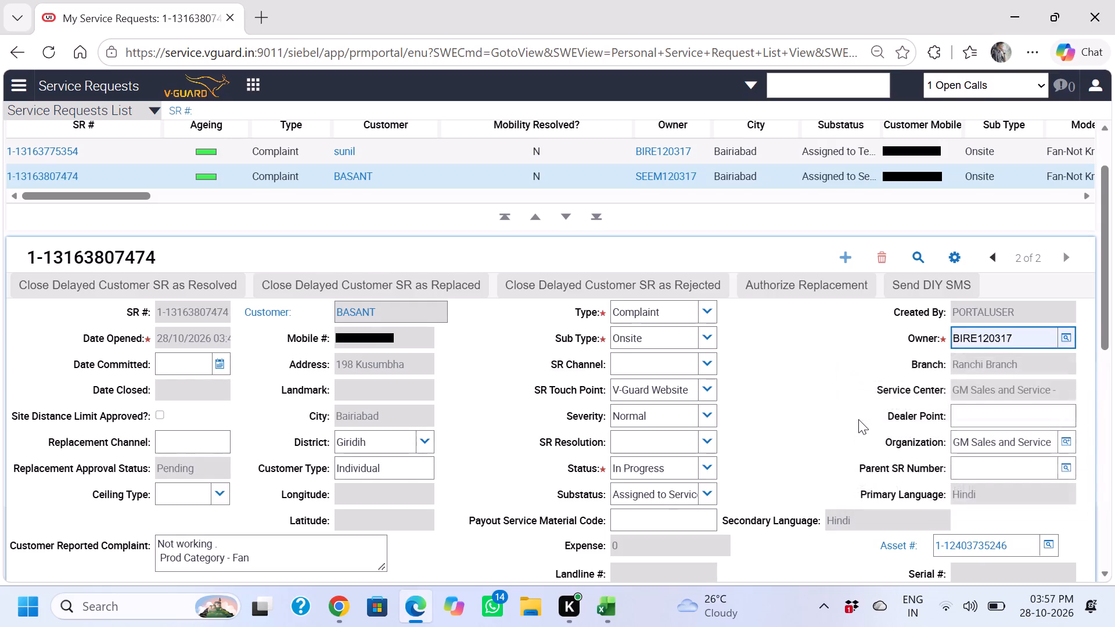
pyautogui.scroll(-4, 858, 419)
pyautogui.click(1053, 253)
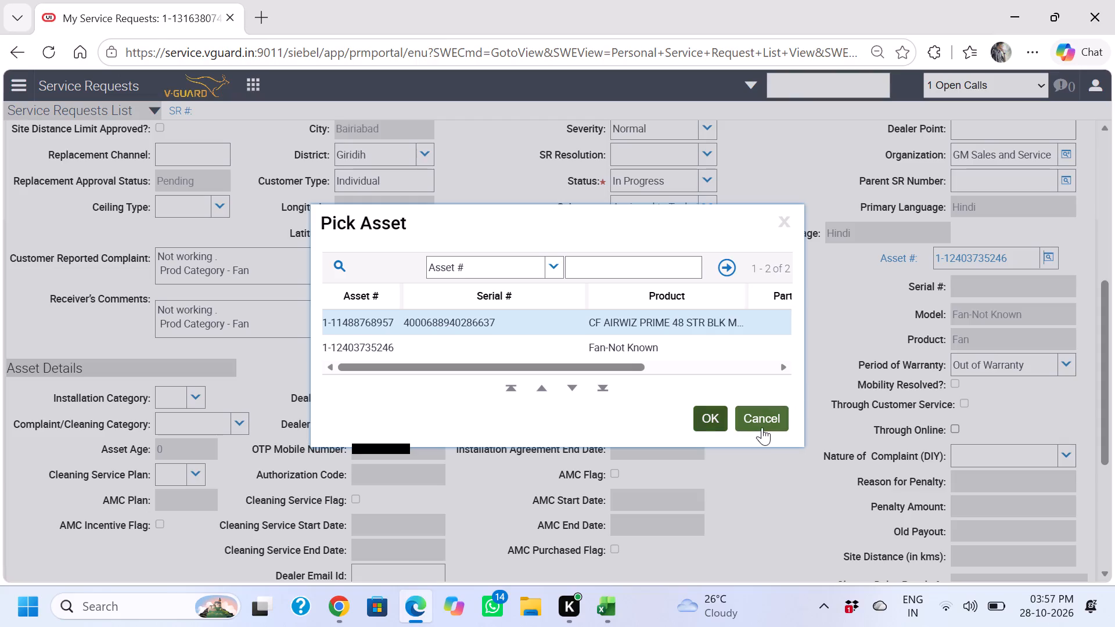
pyautogui.click(727, 419)
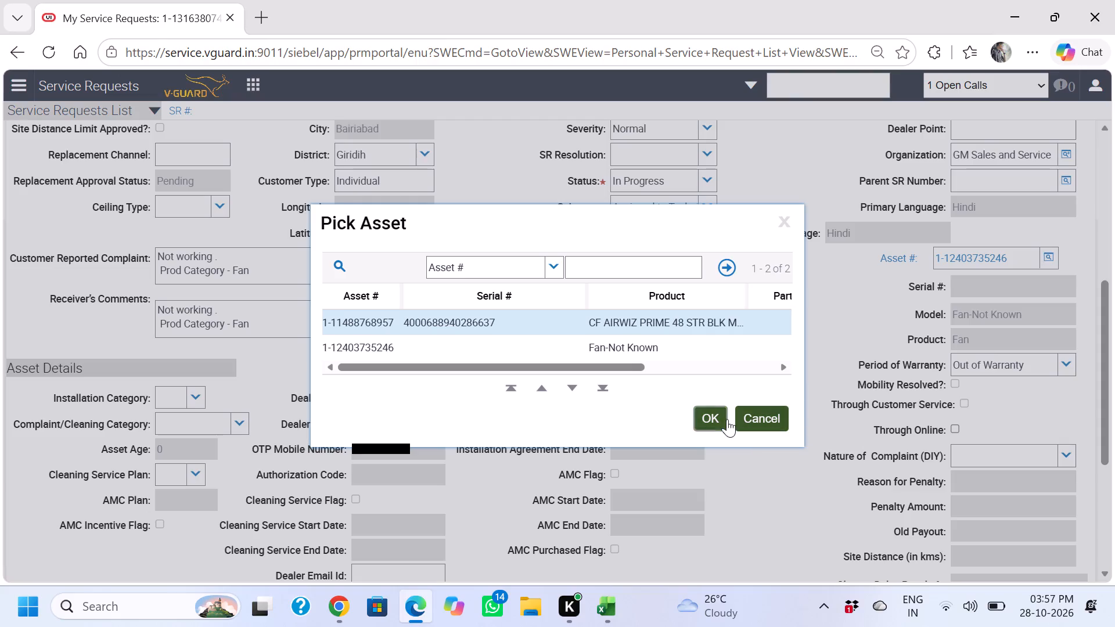
pyautogui.scroll(3, 727, 419)
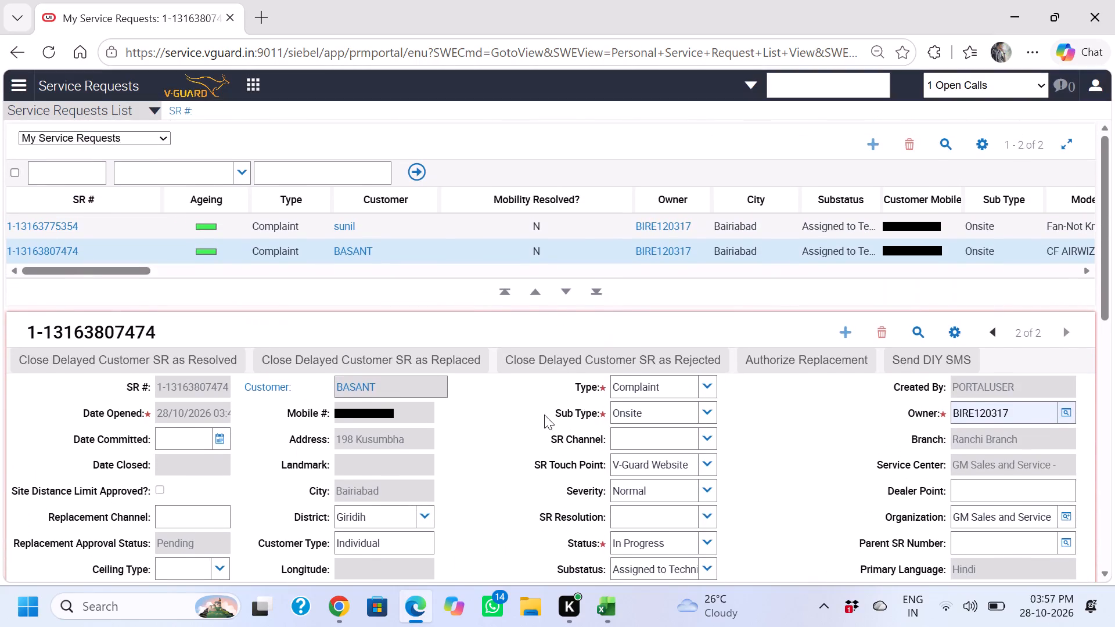
pyautogui.click(254, 383)
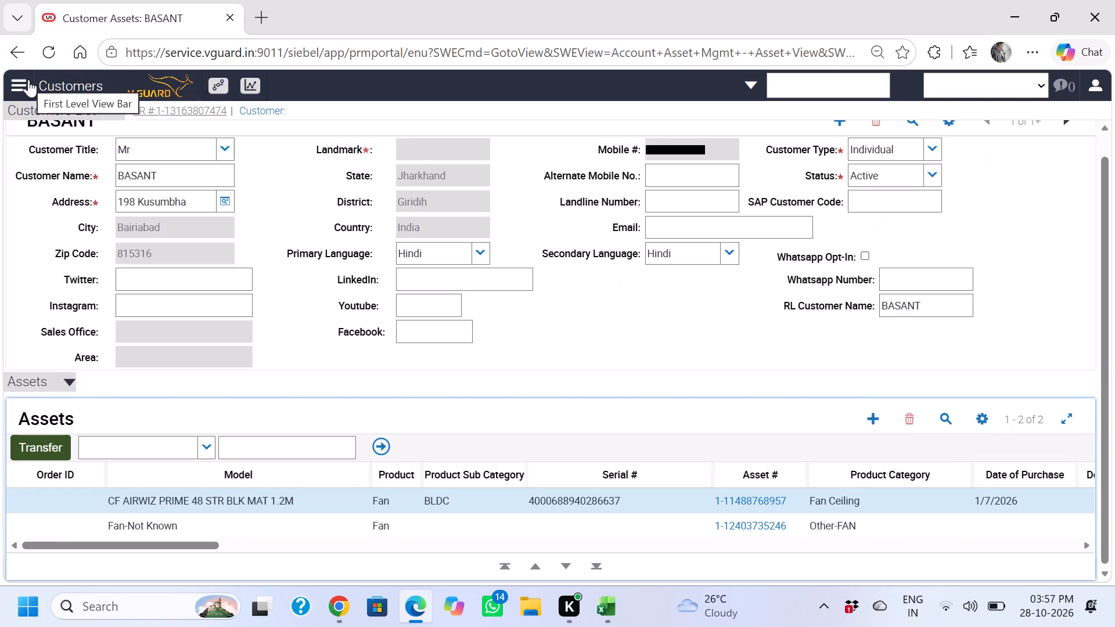
pyautogui.click(17, 56)
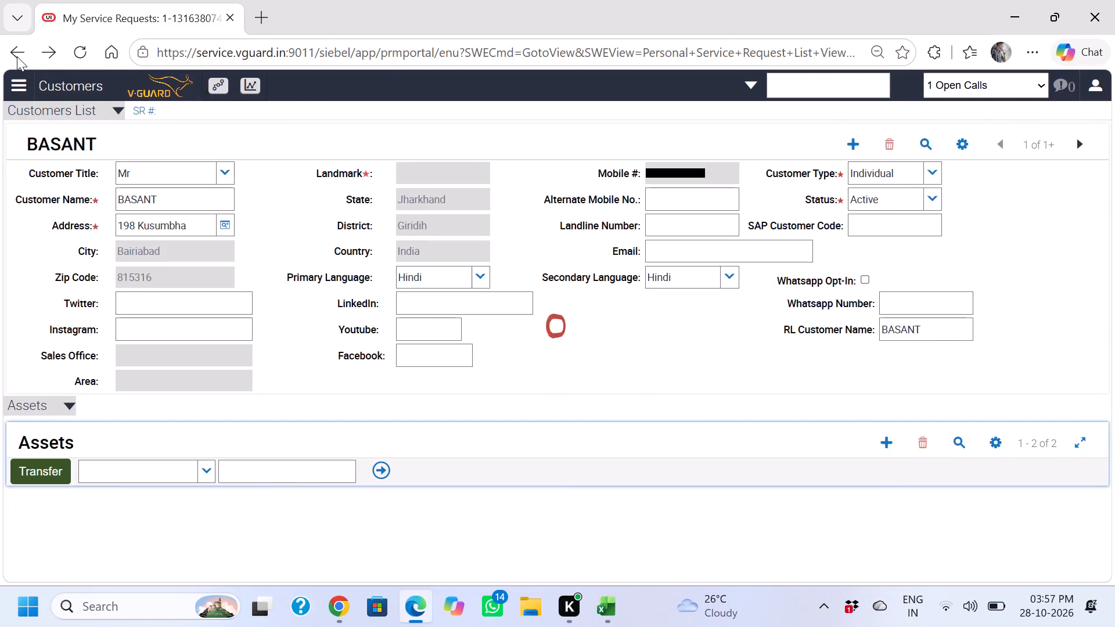
# Show My Team's Service Requests and sort the list by Date Opened, newest first.
pyautogui.click(75, 142)
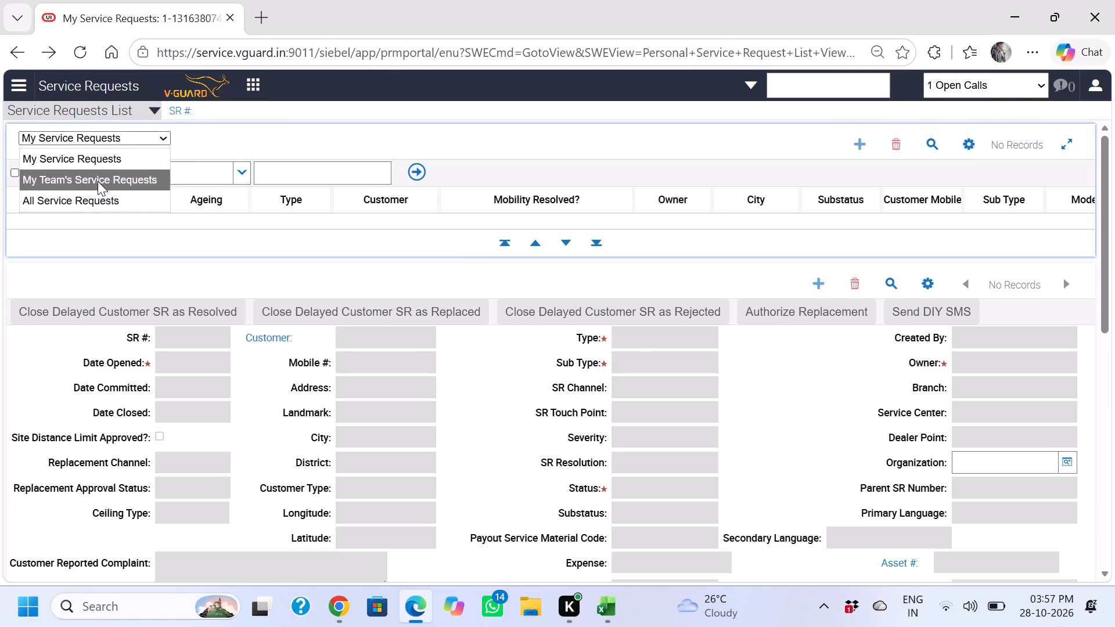
pyautogui.click(98, 182)
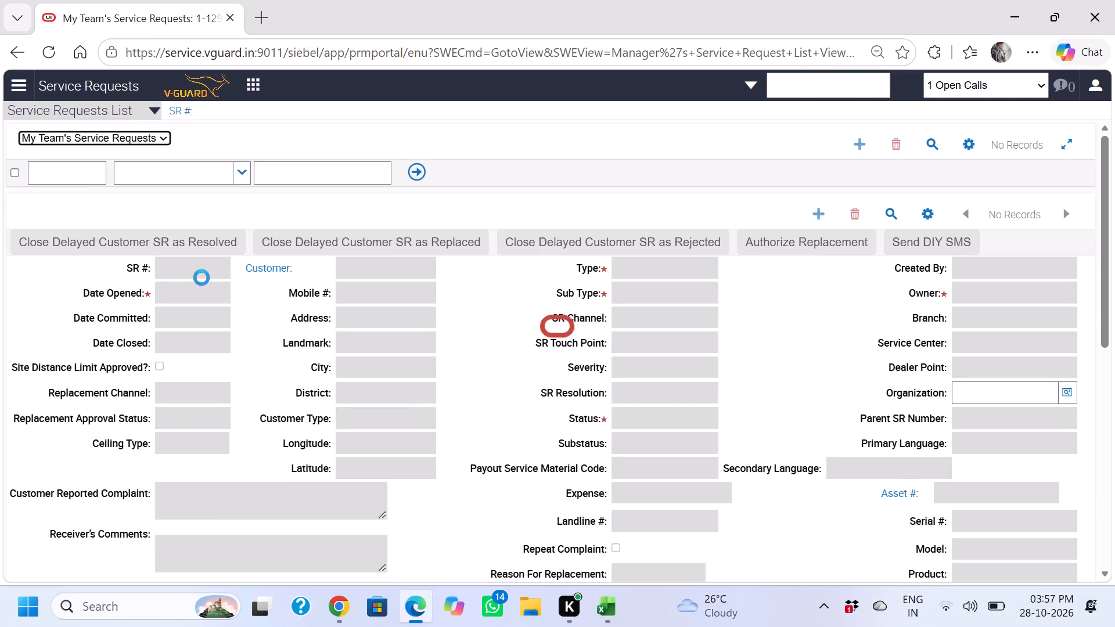
pyautogui.click(180, 200)
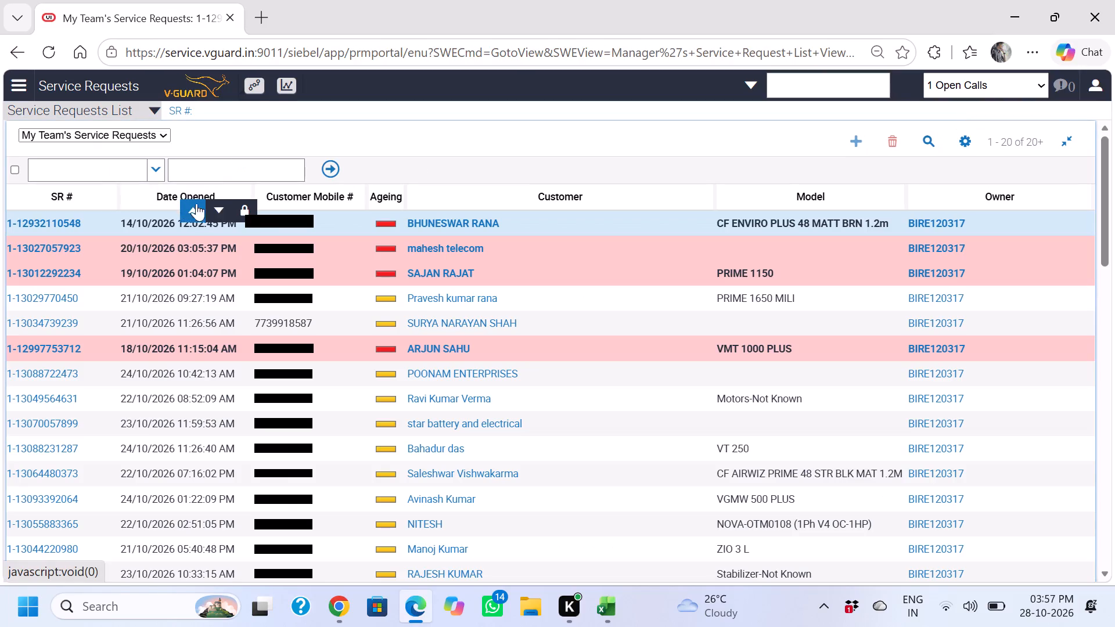
pyautogui.click(210, 207)
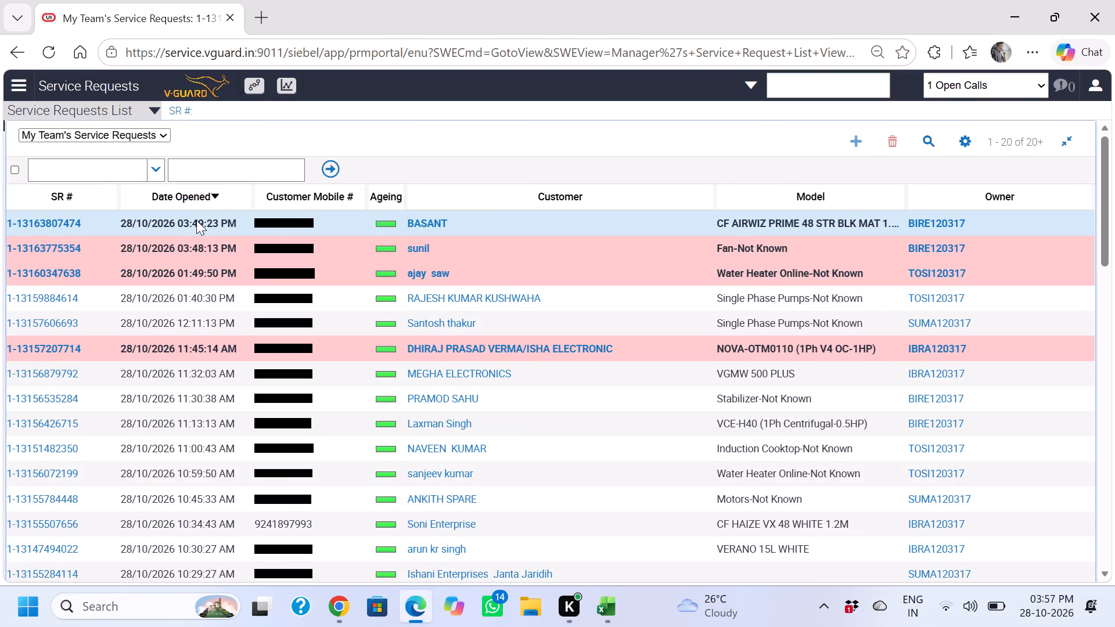
pyautogui.click(51, 244)
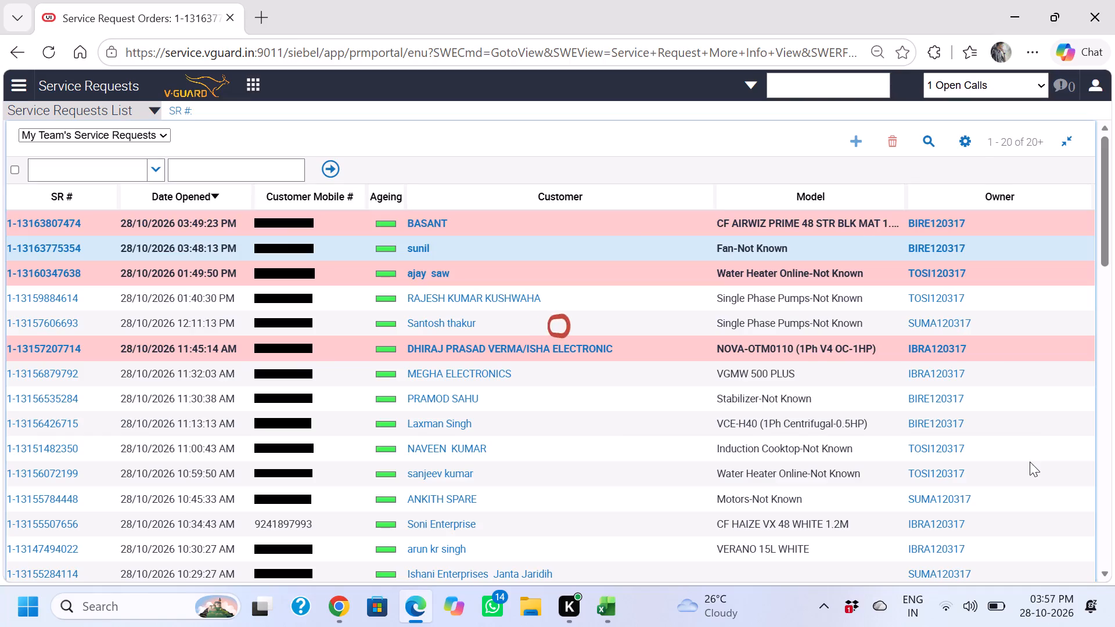
pyautogui.click(1049, 359)
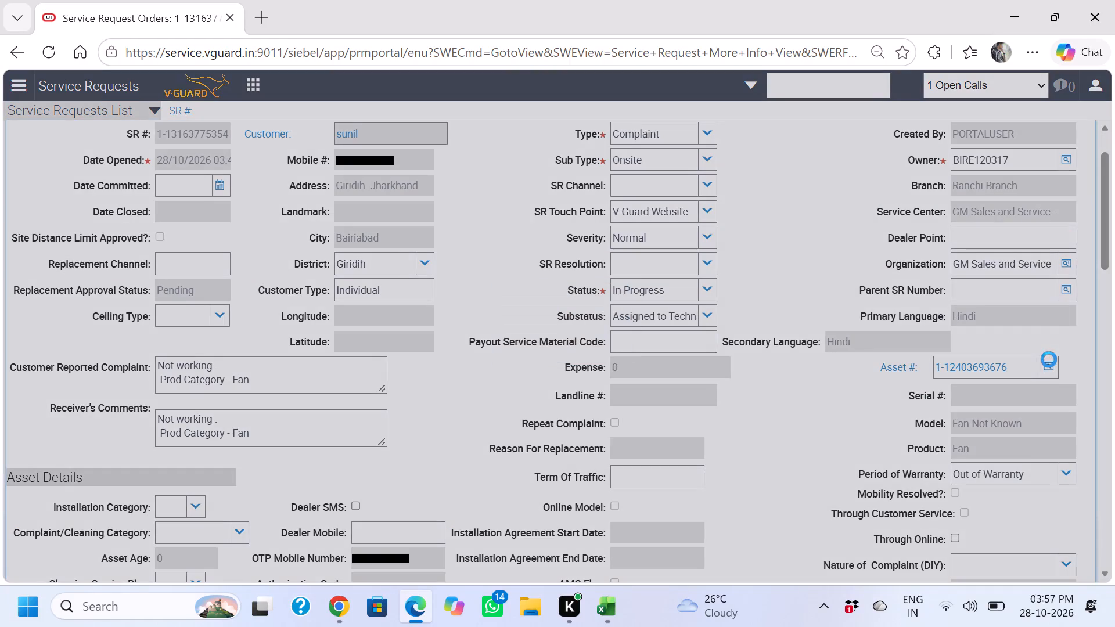
pyautogui.click(711, 402)
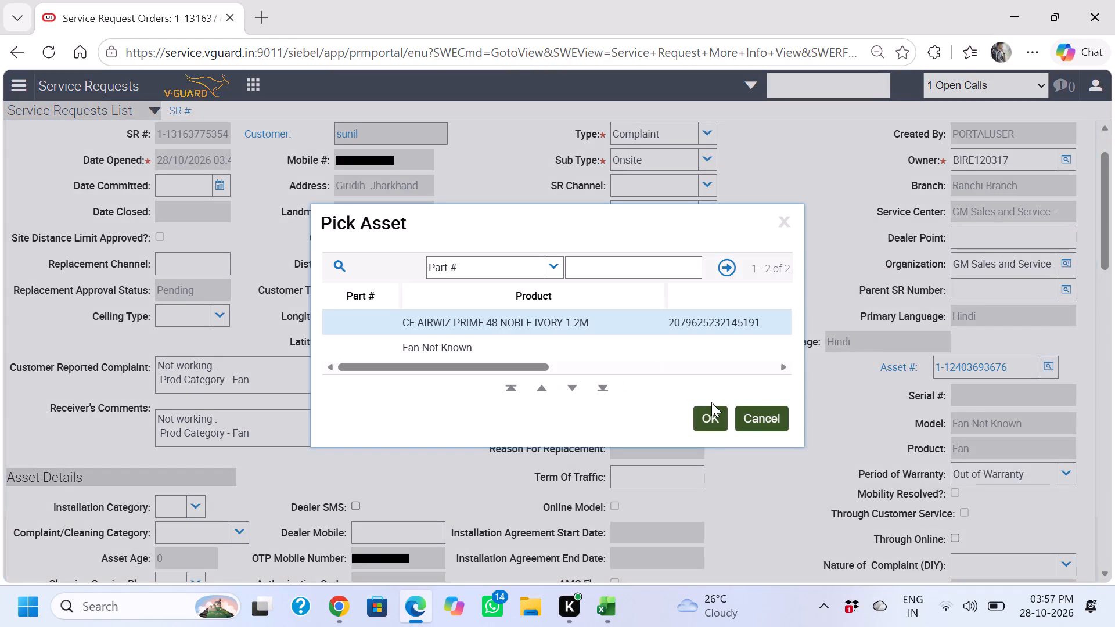
pyautogui.click(704, 409)
pyautogui.scroll(-4, 476, 488)
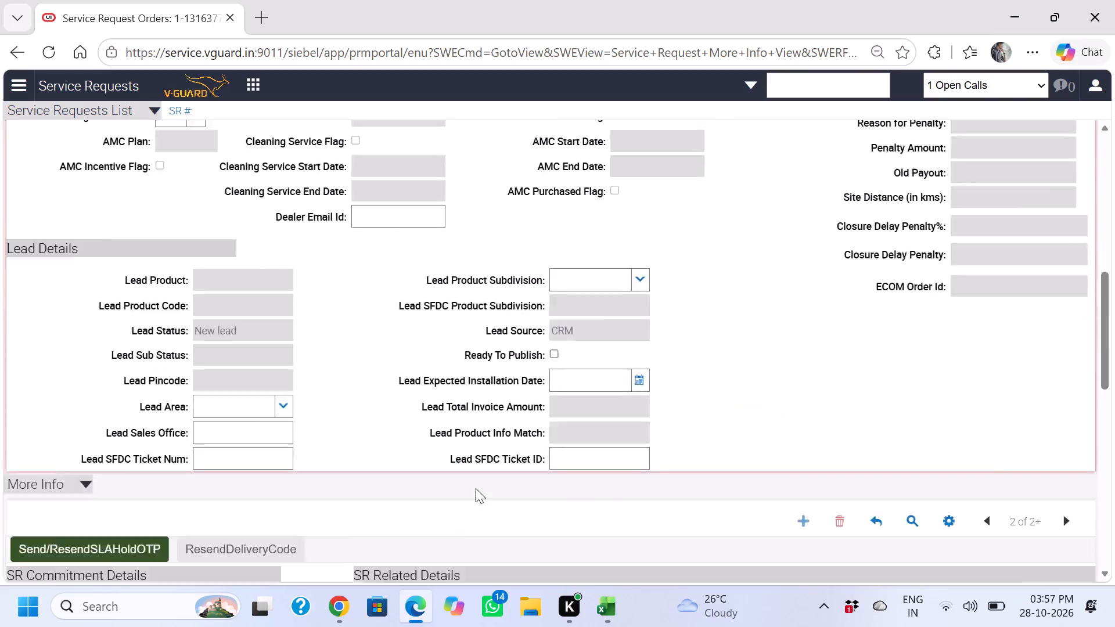
pyautogui.scroll(-2, 289, 481)
pyautogui.click(229, 467)
pyautogui.write('LO')
pyautogui.scroll(6, 229, 467)
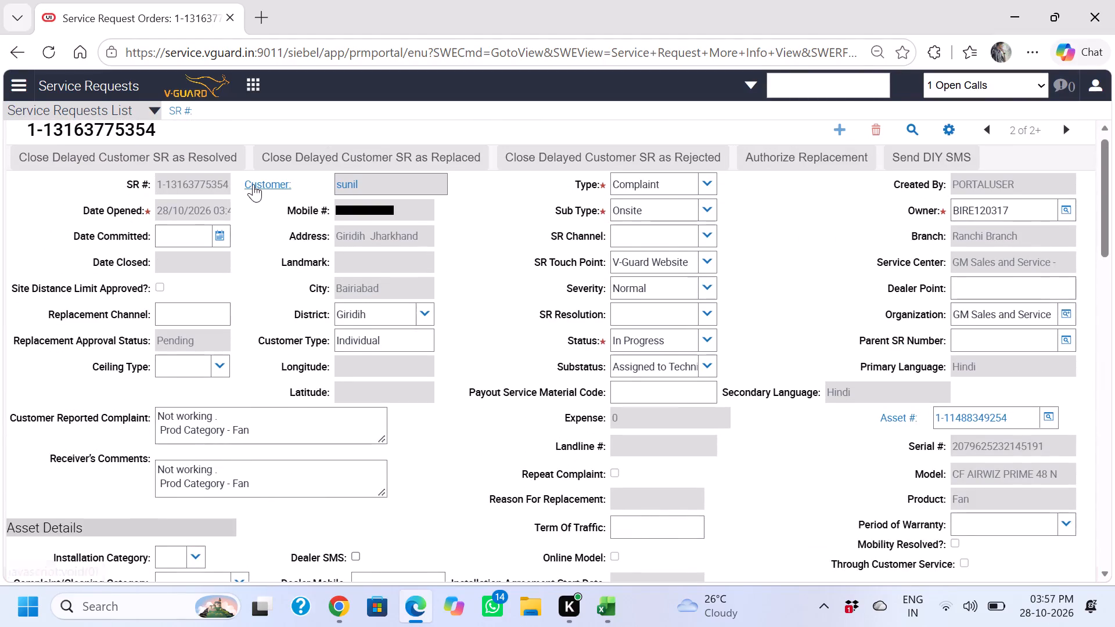
pyautogui.click(253, 184)
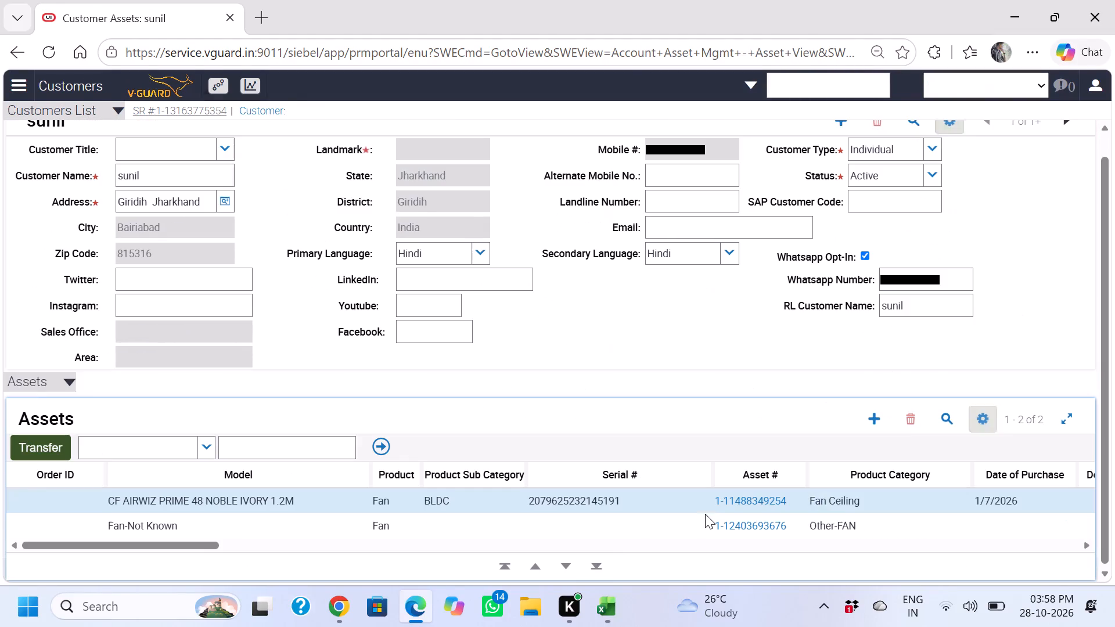
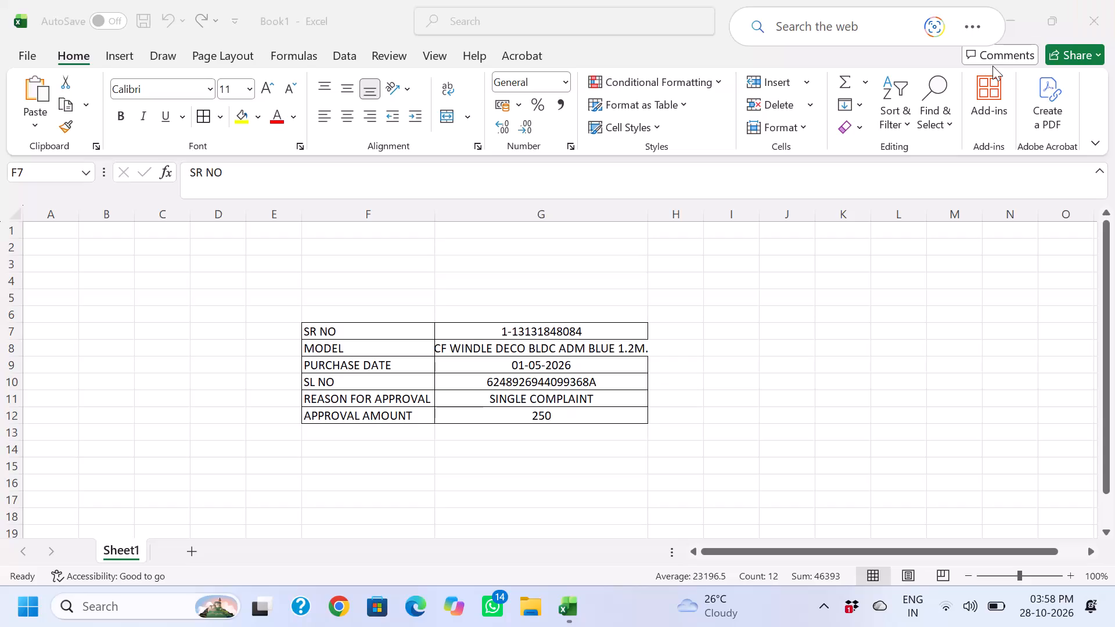
# Close the Book1 approval request workbook without saving the changes.
pyautogui.click(1098, 32)
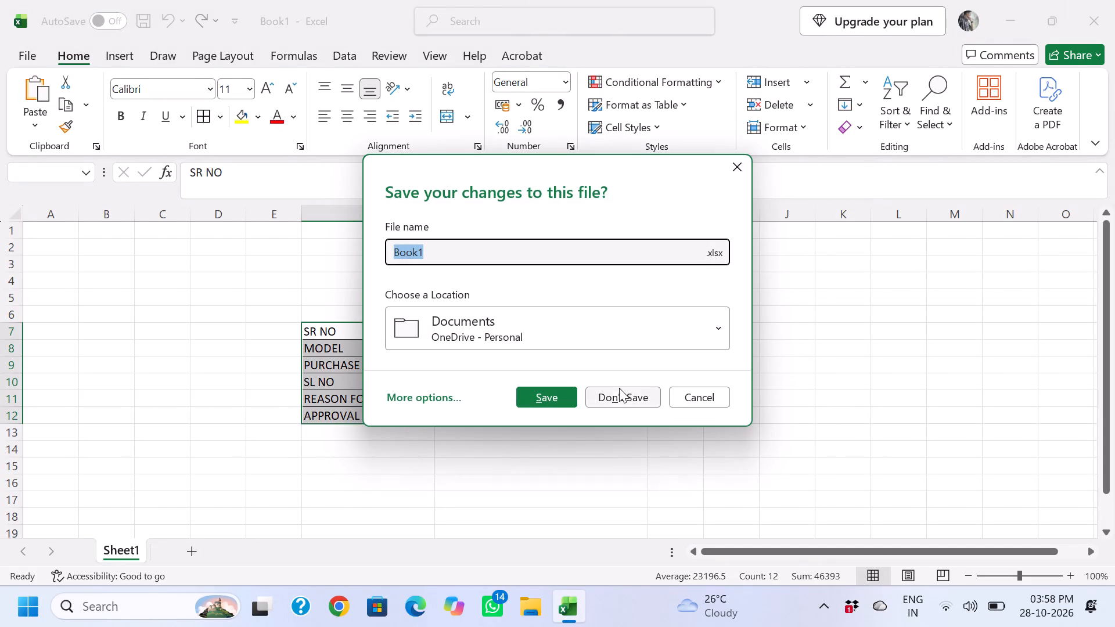
pyautogui.click(616, 395)
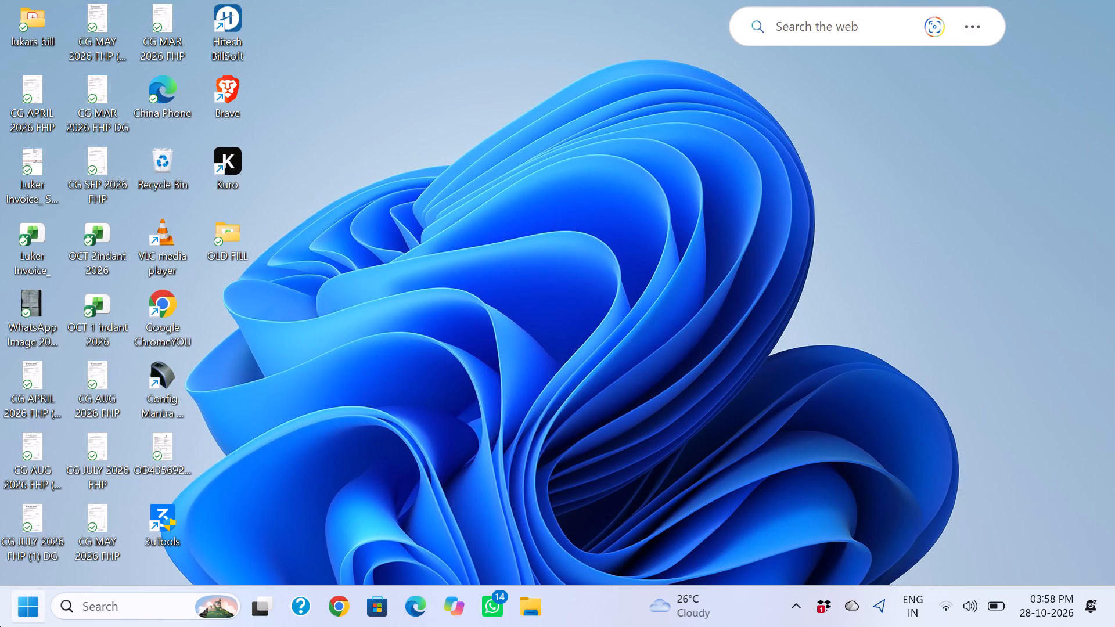
# Switch to Microsoft Edge and open an additional new tab.
pyautogui.click(0, 626)
pyautogui.click(398, 608)
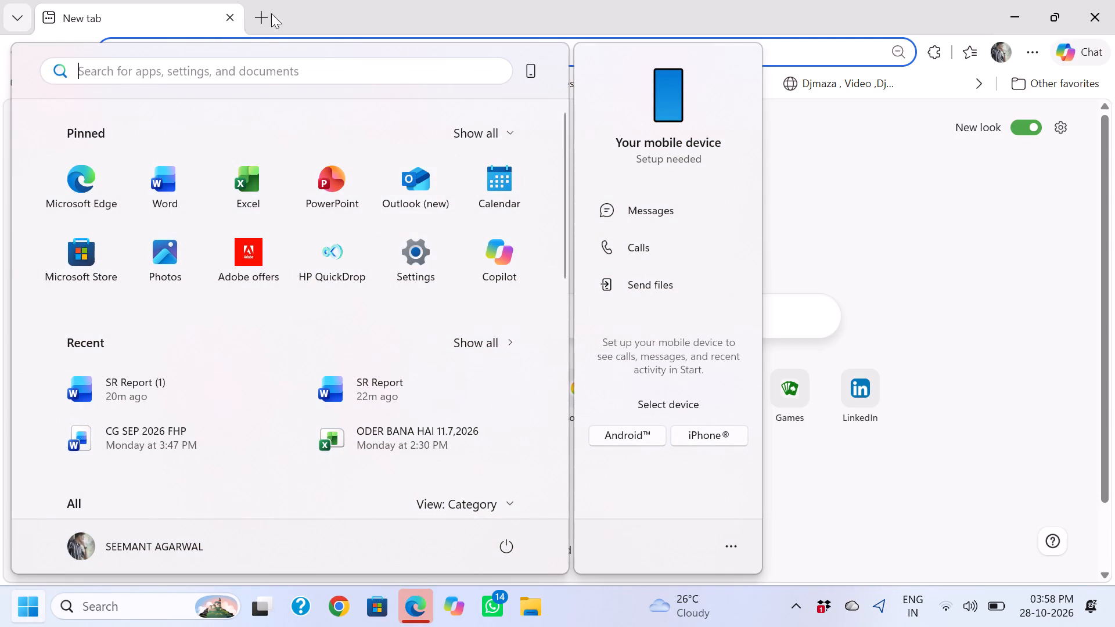
pyautogui.click(267, 26)
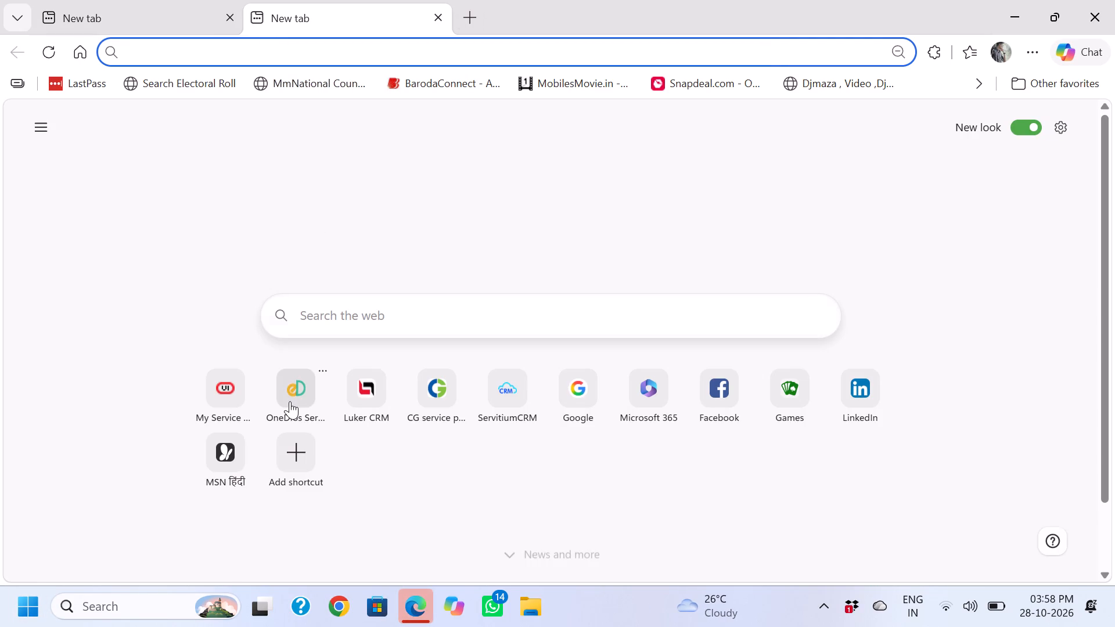
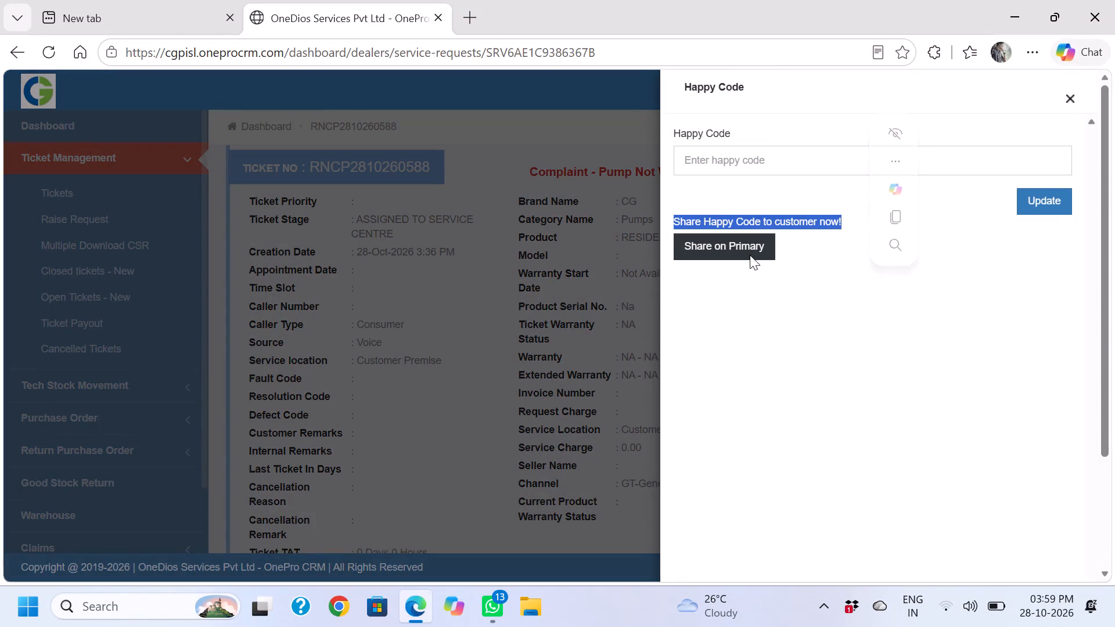
pyautogui.click(750, 255)
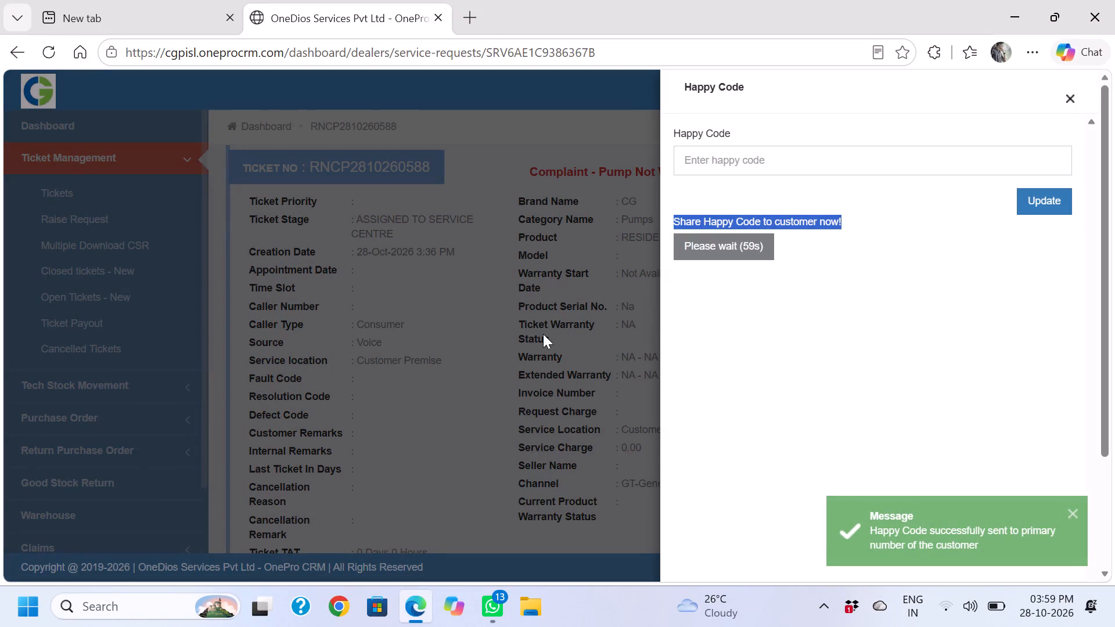
pyautogui.click(472, 369)
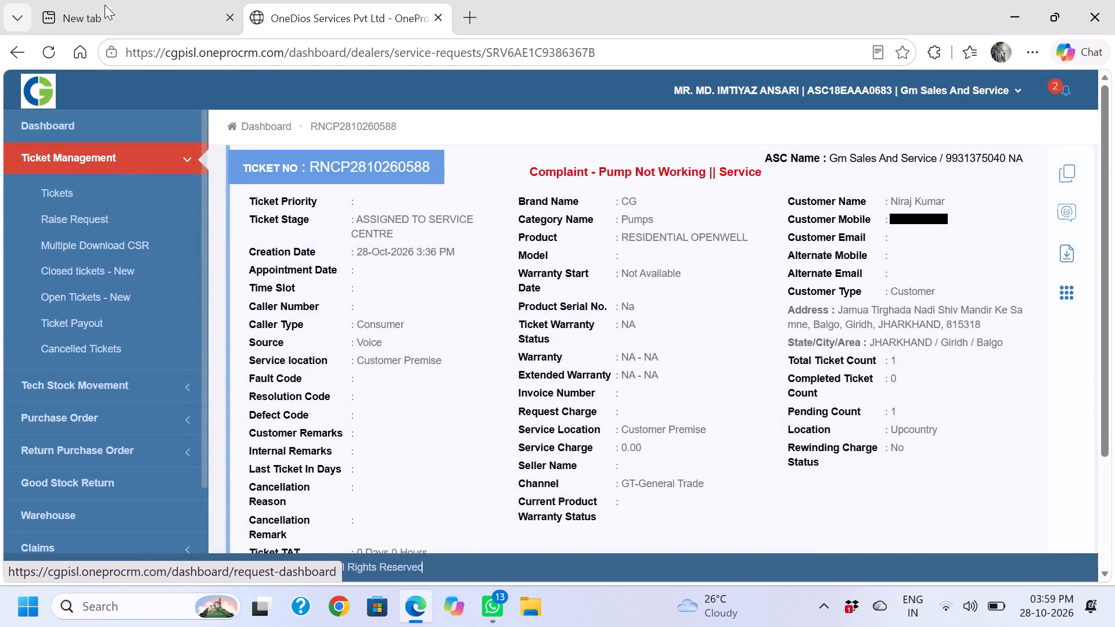
# Open the V-Guard Siebel Partner Portal in a new tab and log in with the saved credentials.
pyautogui.click(466, 10)
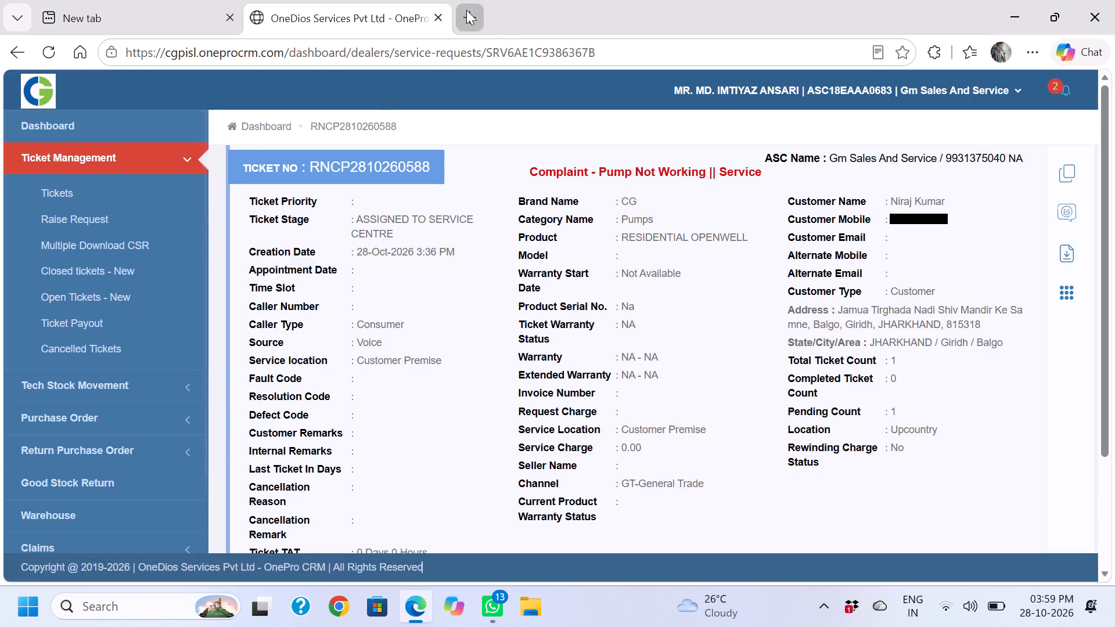
pyautogui.click(228, 384)
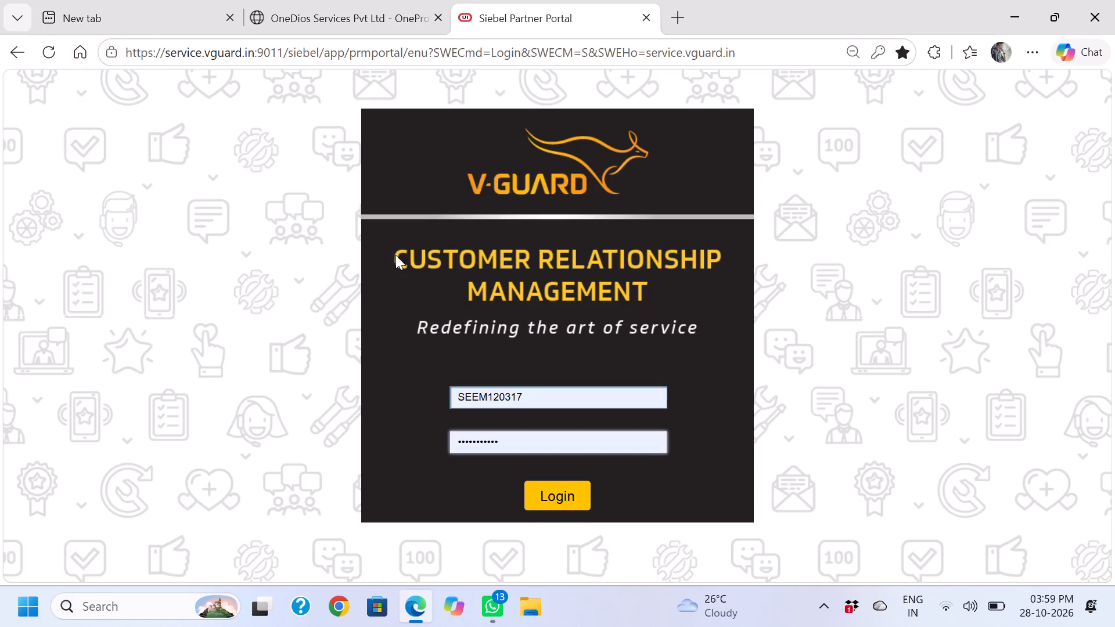
pyautogui.click(558, 490)
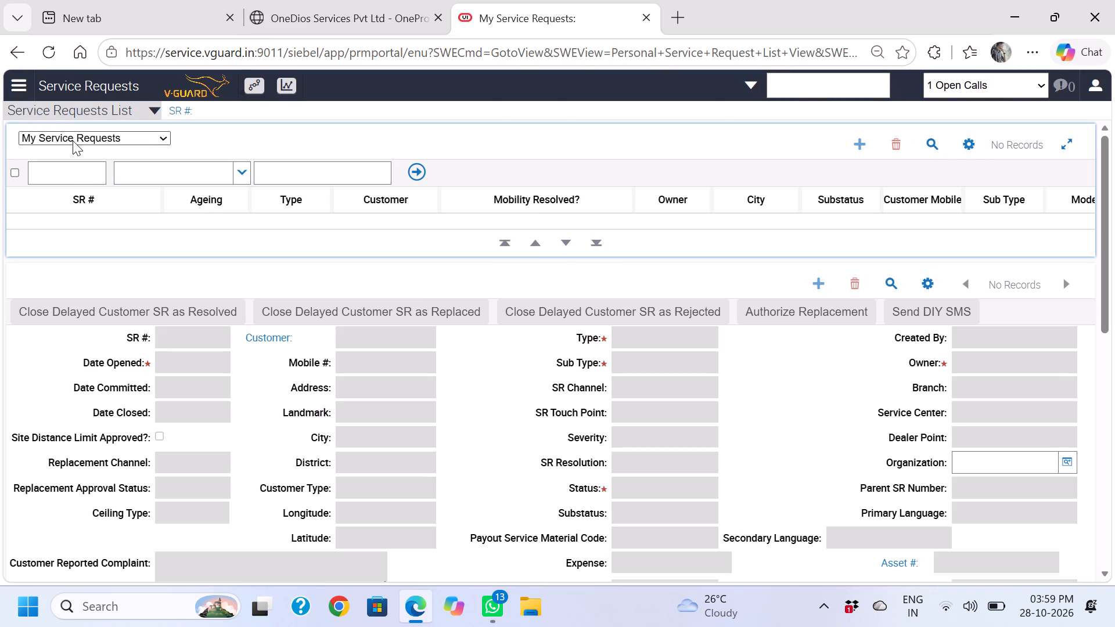
pyautogui.click(73, 140)
pyautogui.click(89, 172)
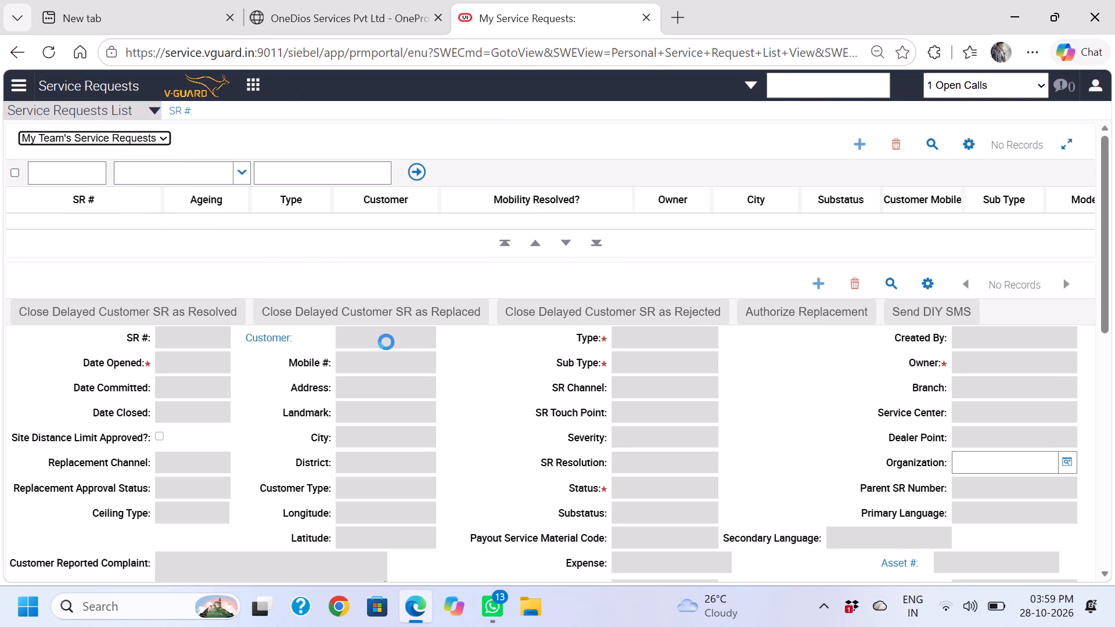
pyautogui.scroll(-1, 523, 419)
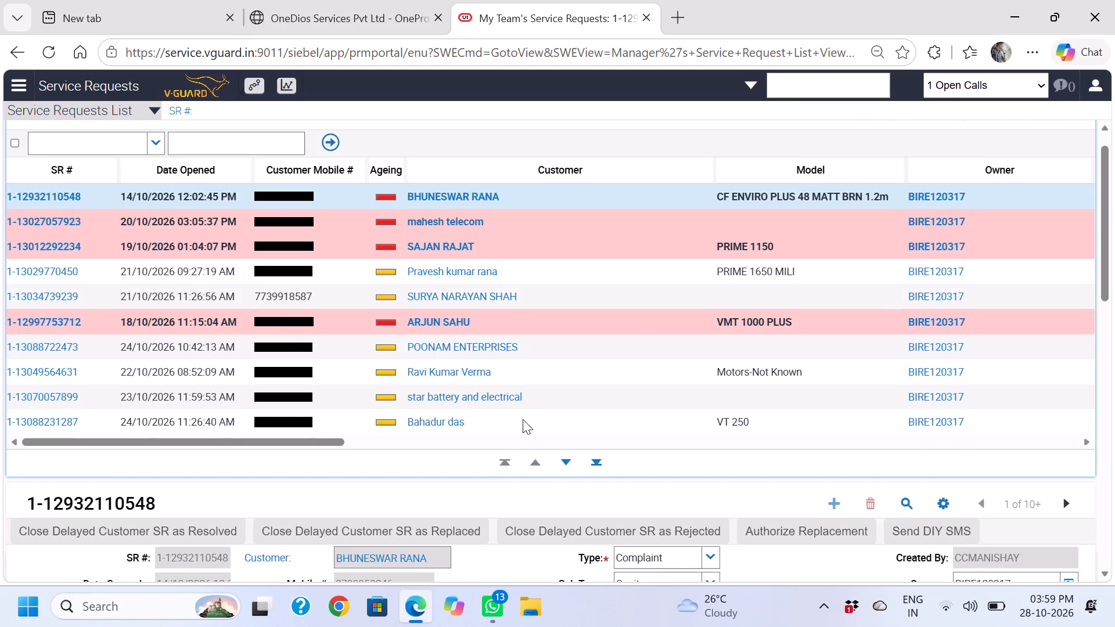
pyautogui.scroll(-1, 523, 419)
pyautogui.click(568, 404)
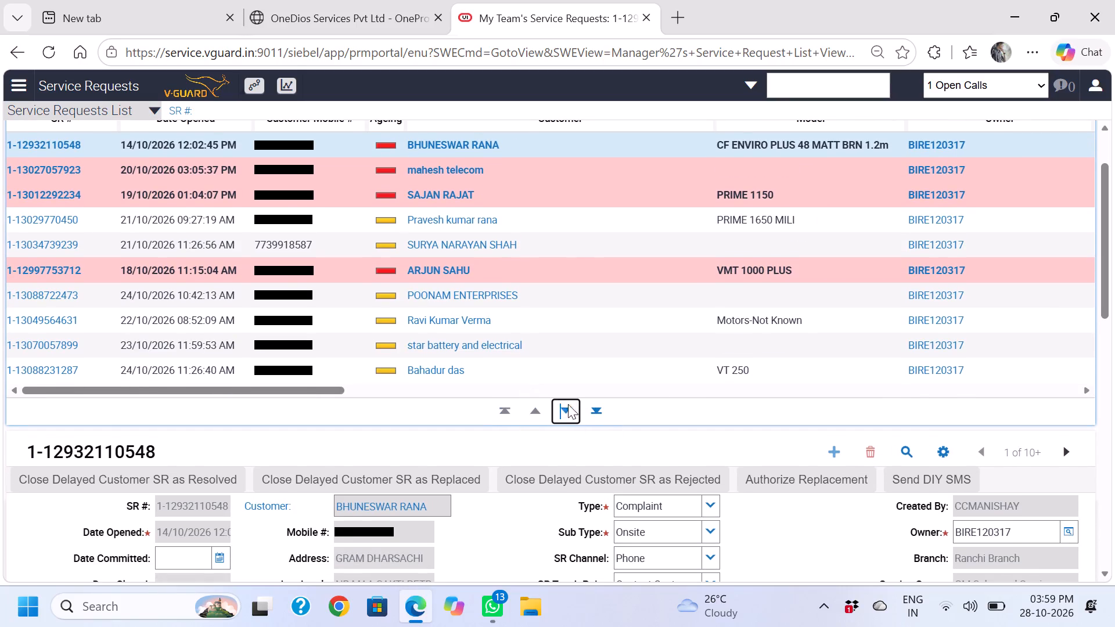
pyautogui.click(568, 404)
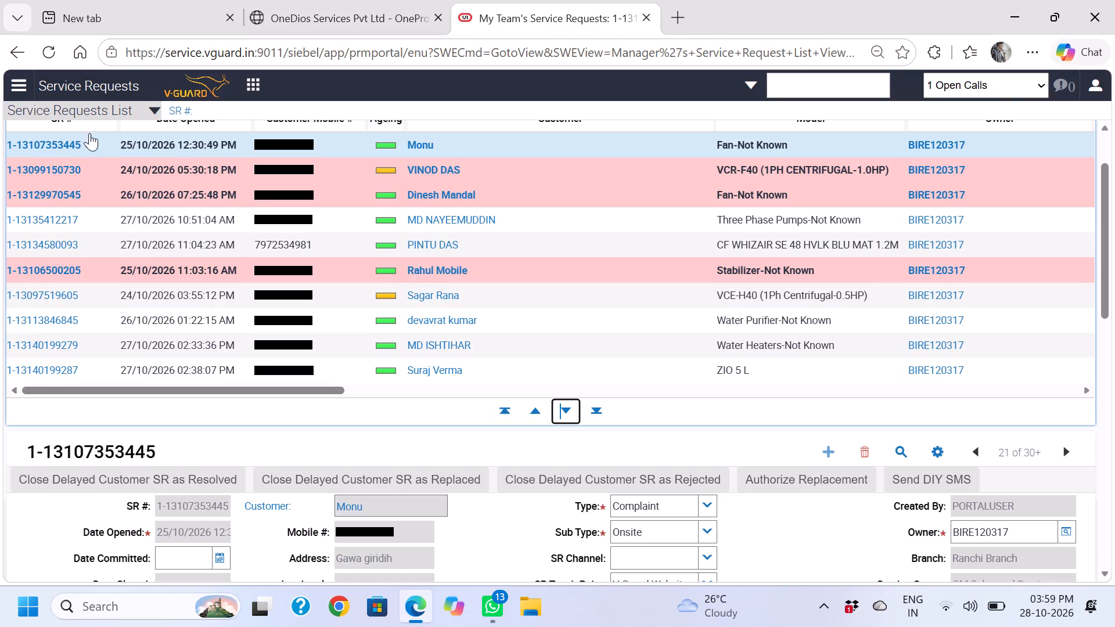
pyautogui.click(36, 147)
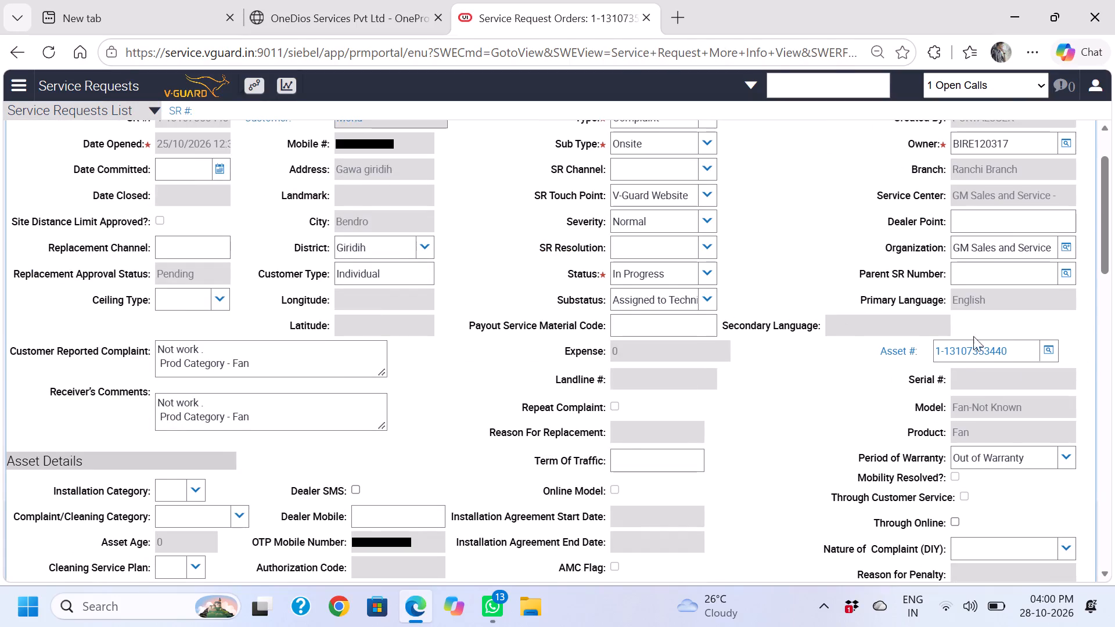
pyautogui.click(895, 356)
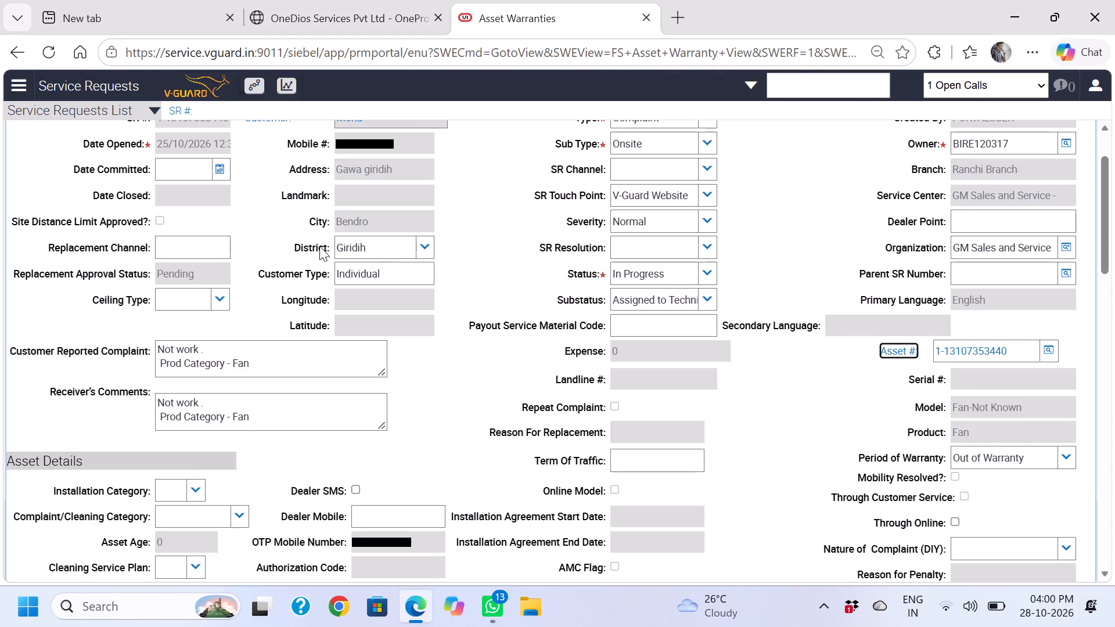
pyautogui.scroll(3, 319, 246)
pyautogui.click(181, 232)
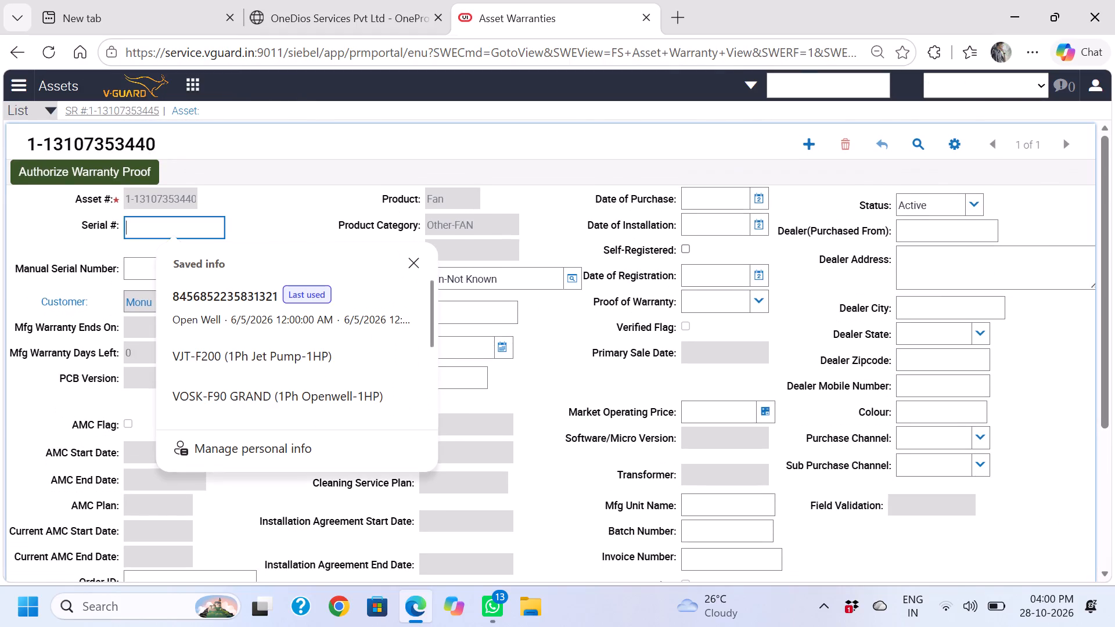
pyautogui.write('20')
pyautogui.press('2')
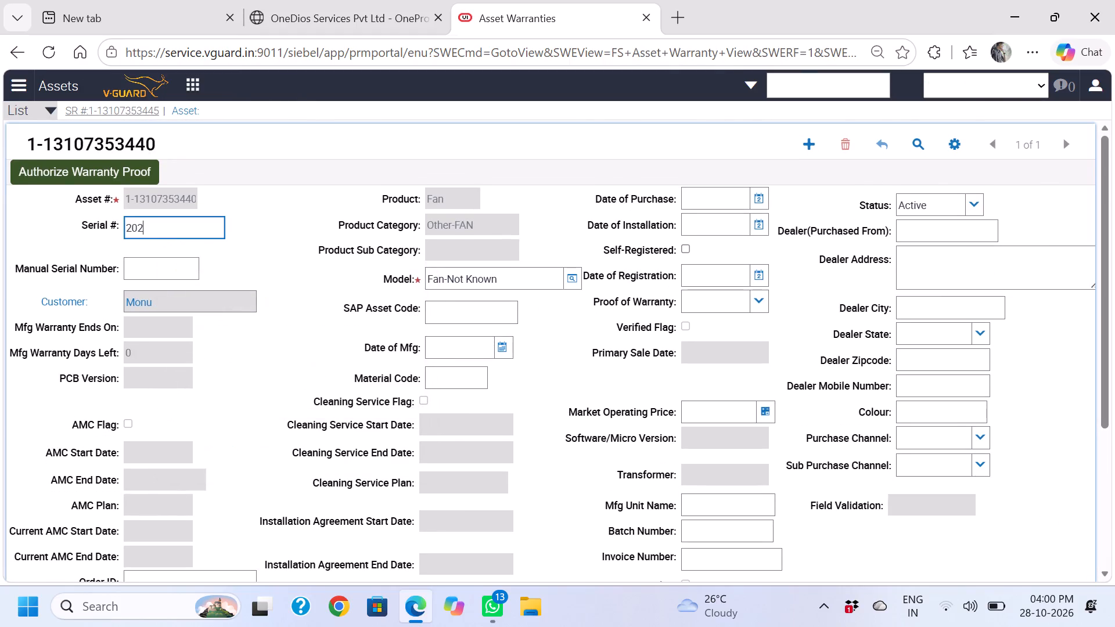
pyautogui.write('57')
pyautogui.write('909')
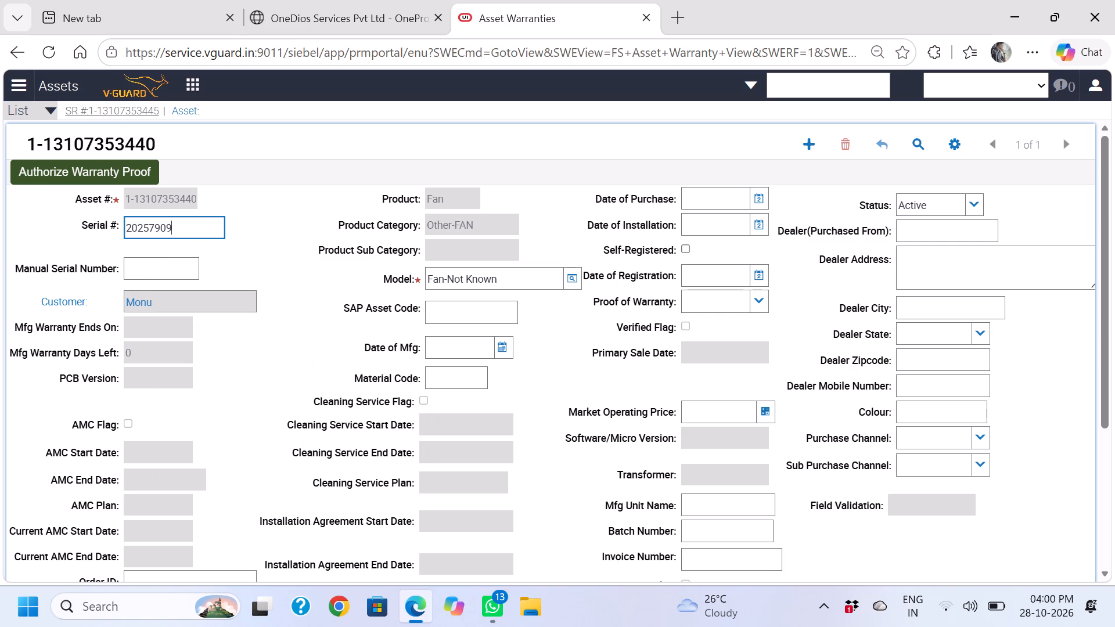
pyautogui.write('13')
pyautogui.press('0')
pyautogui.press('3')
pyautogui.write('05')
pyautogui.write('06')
pyautogui.click(118, 113)
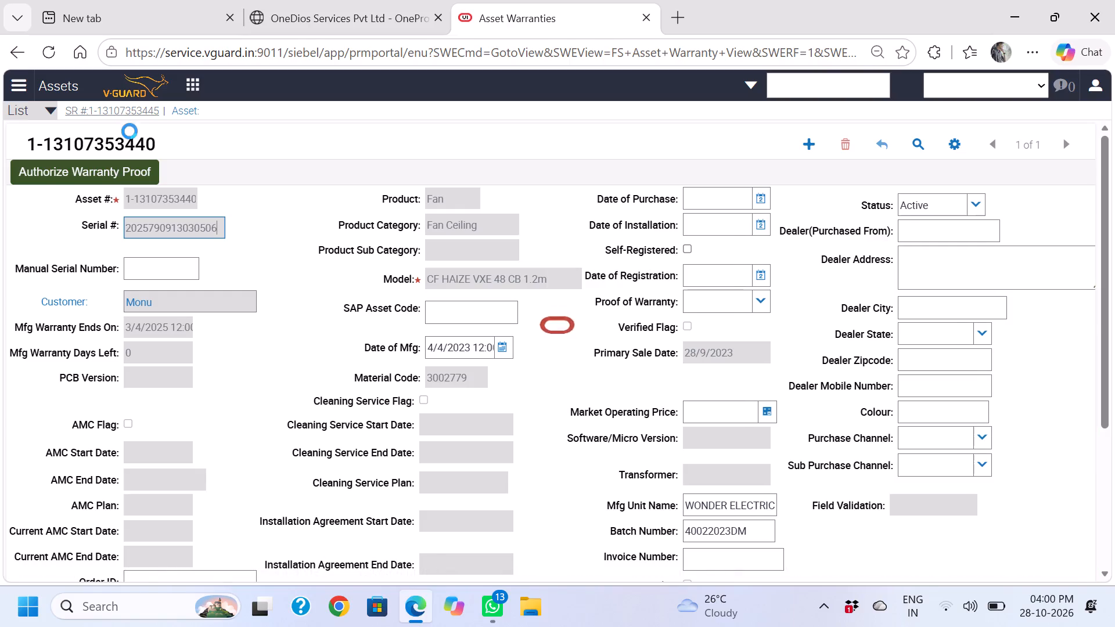
pyautogui.scroll(-2, 459, 316)
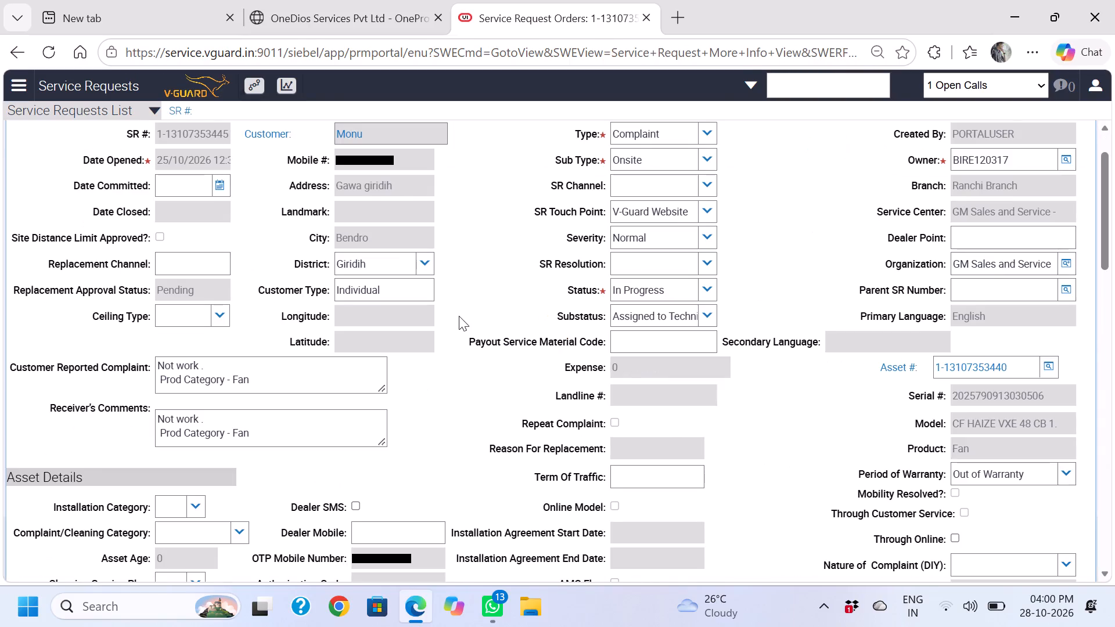
pyautogui.scroll(-6, 459, 316)
pyautogui.click(156, 397)
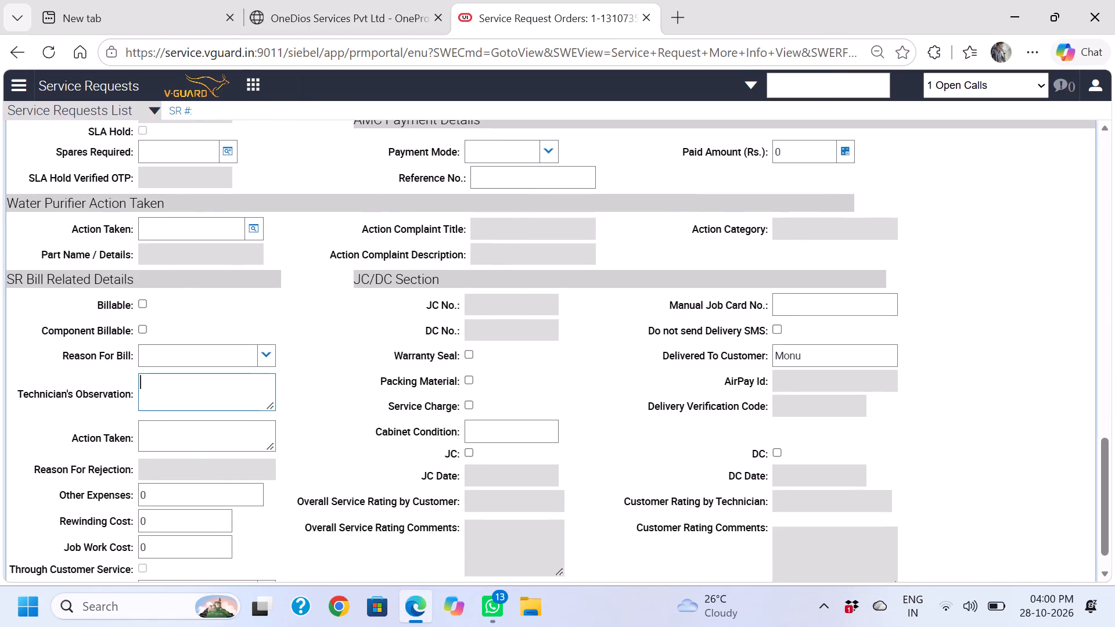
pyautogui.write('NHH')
# Return to the Service Requests List and show My Team's Service Requests.
pyautogui.scroll(7, 156, 397)
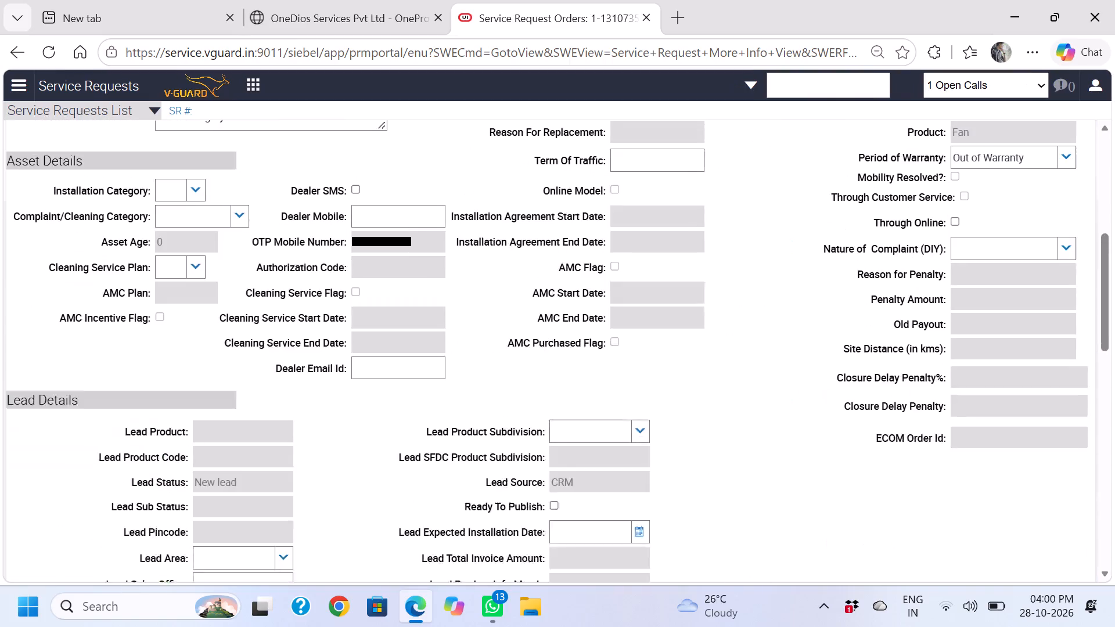
pyautogui.click(45, 106)
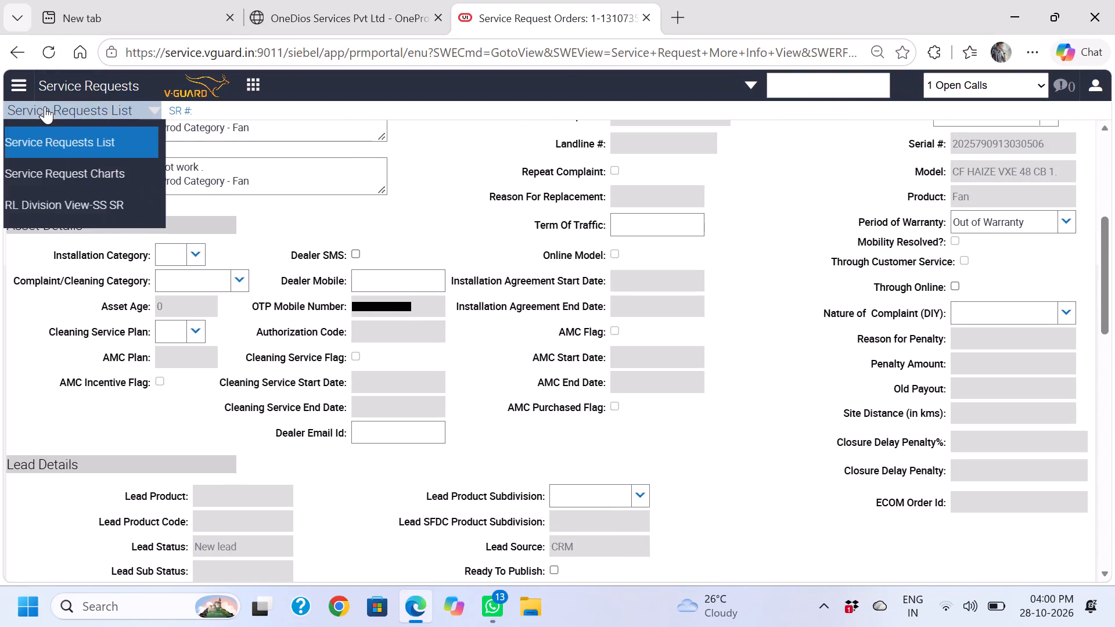
pyautogui.click(60, 134)
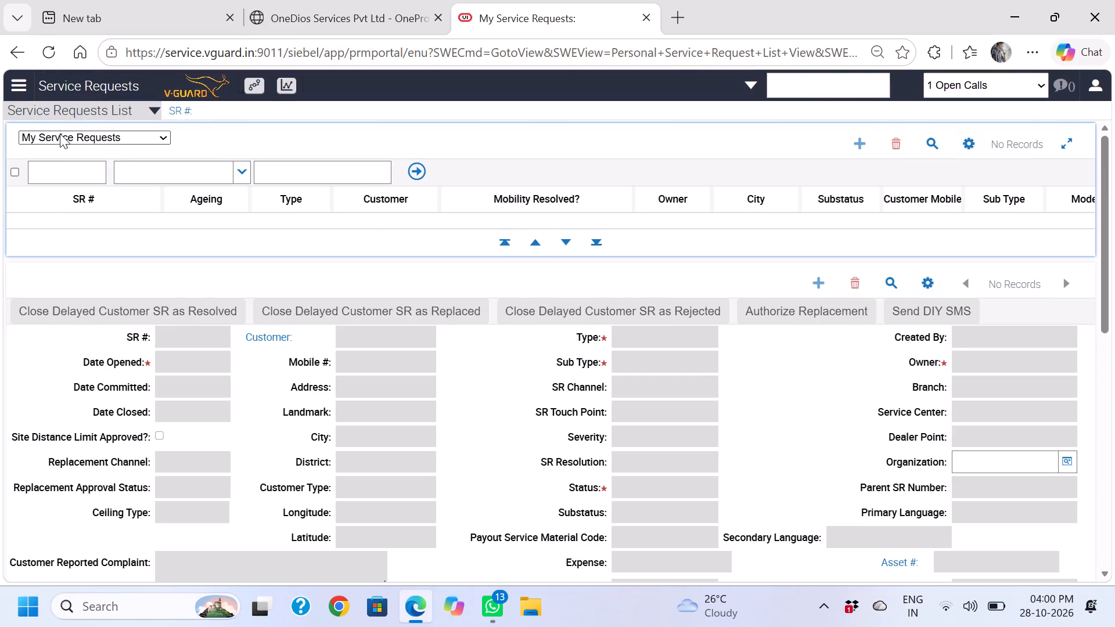
pyautogui.moveTo(92, 127); pyautogui.dragTo(92, 132)
pyautogui.click(92, 132)
pyautogui.click(99, 170)
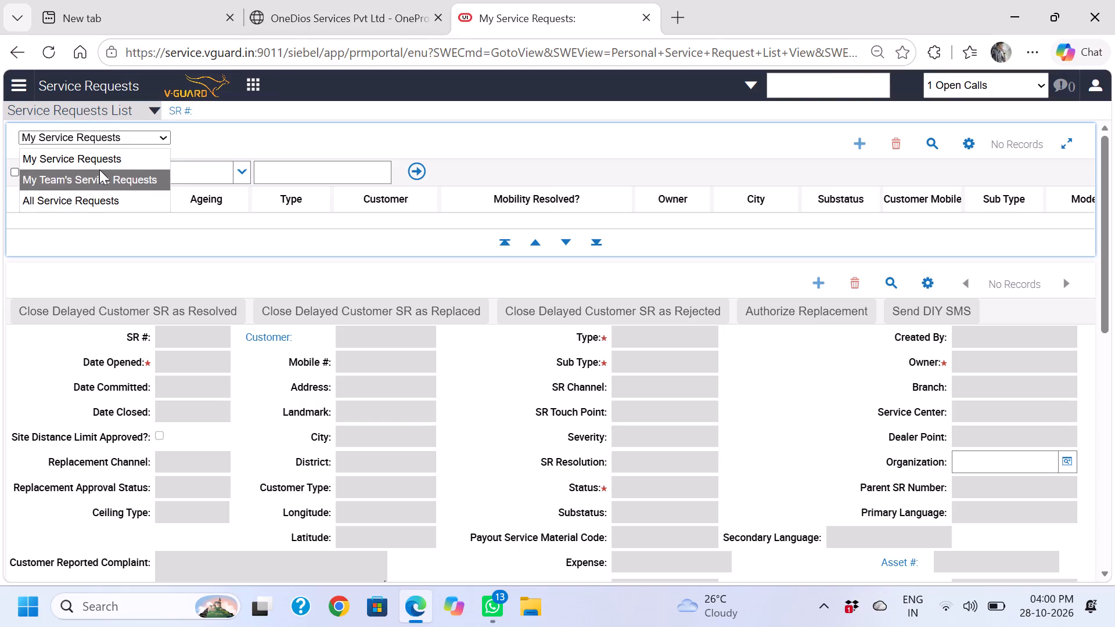
pyautogui.click(136, 252)
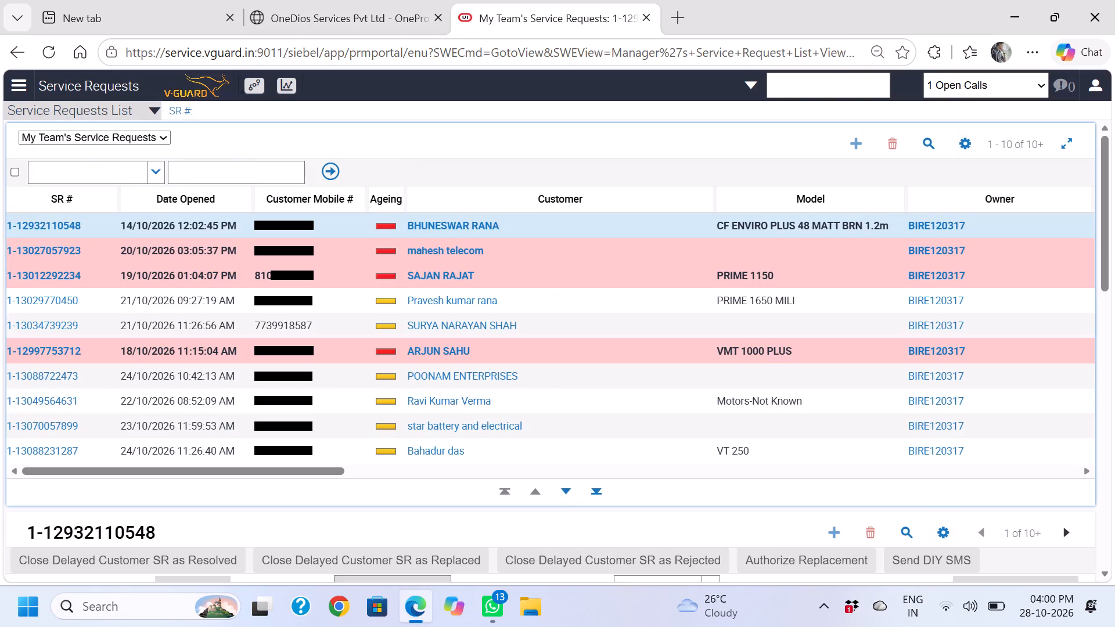
pyautogui.scroll(-1, 600, 431)
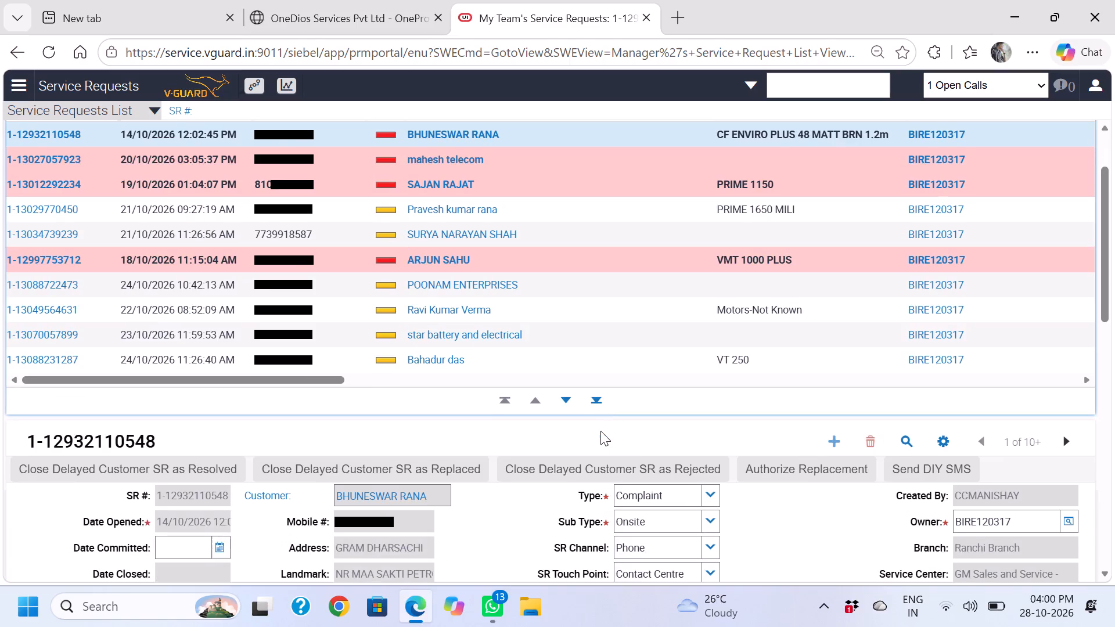
pyautogui.click(571, 391)
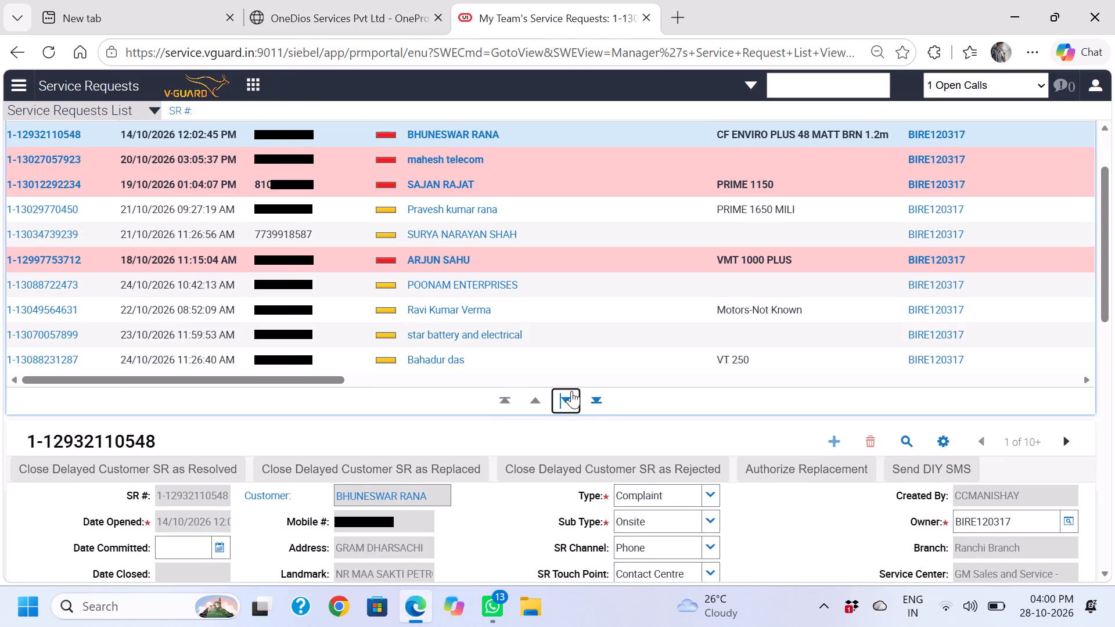
pyautogui.click(569, 406)
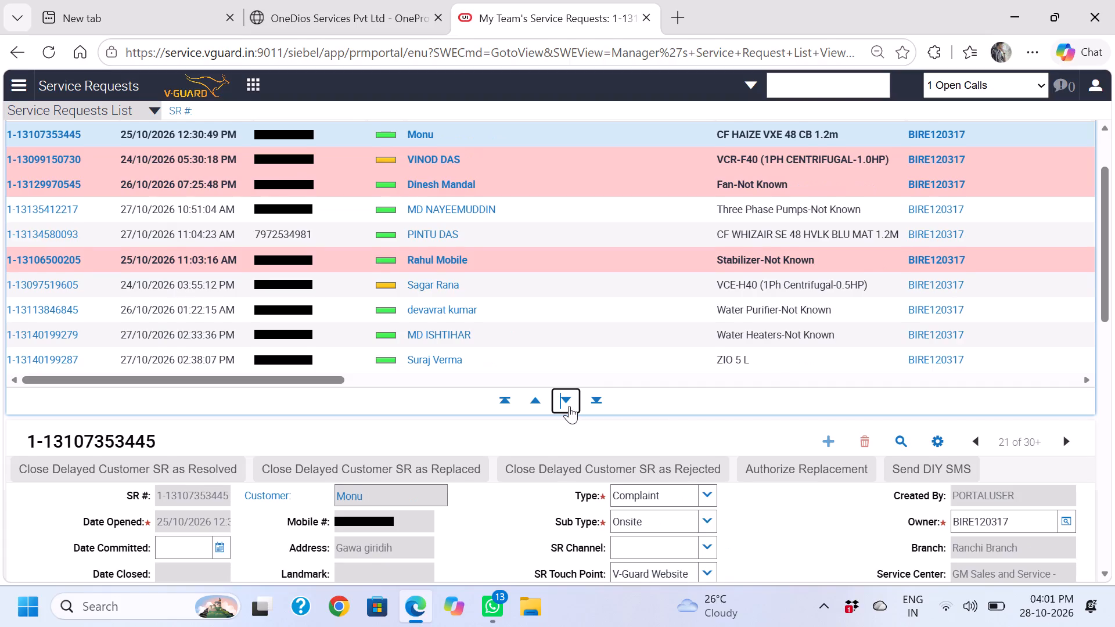
pyautogui.click(568, 410)
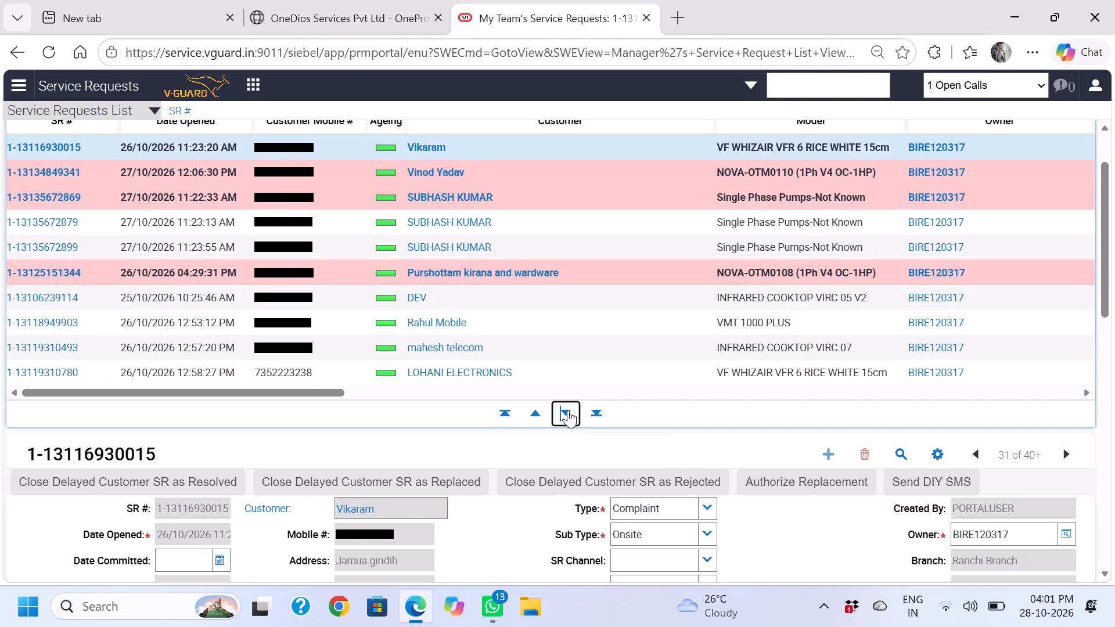
pyautogui.moveTo(551, 415); pyautogui.dragTo(546, 415)
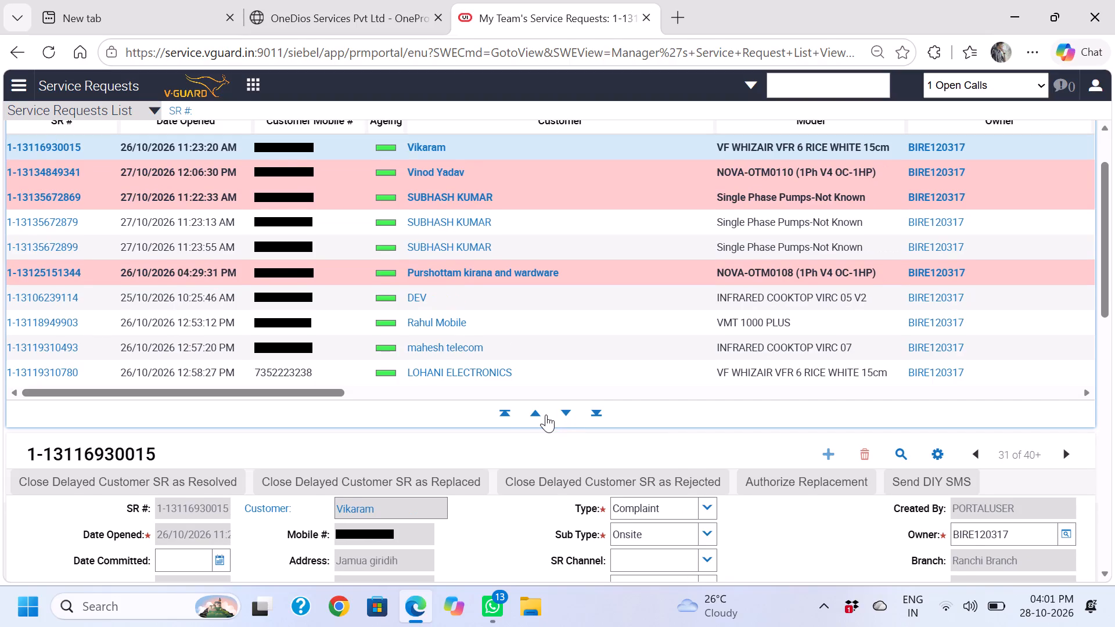
pyautogui.moveTo(546, 415); pyautogui.dragTo(542, 415)
pyautogui.click(542, 415)
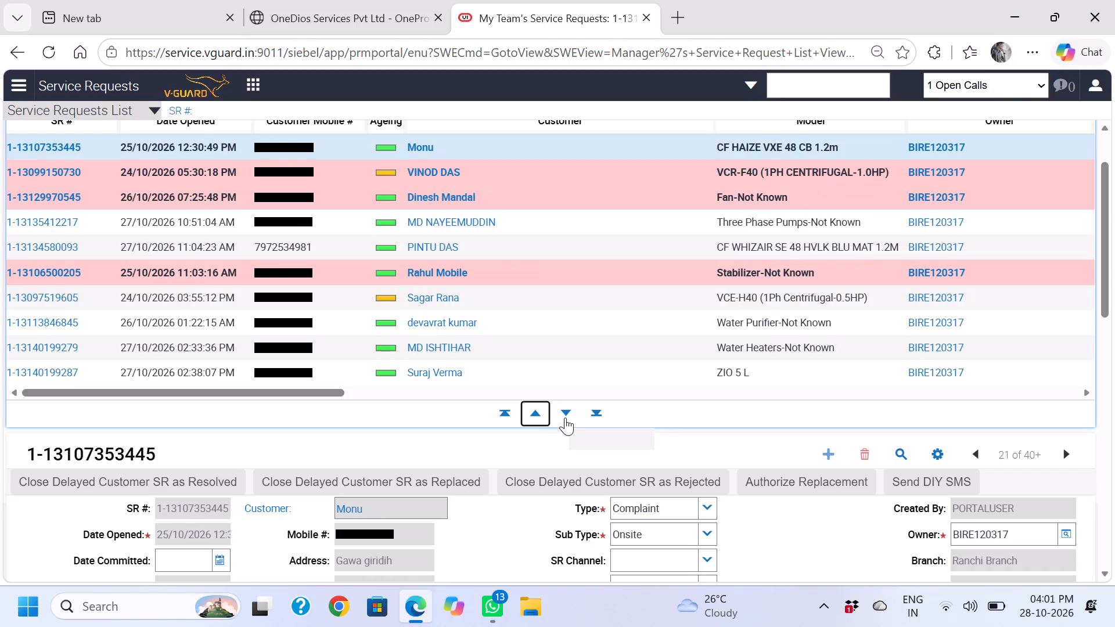
pyautogui.click(566, 417)
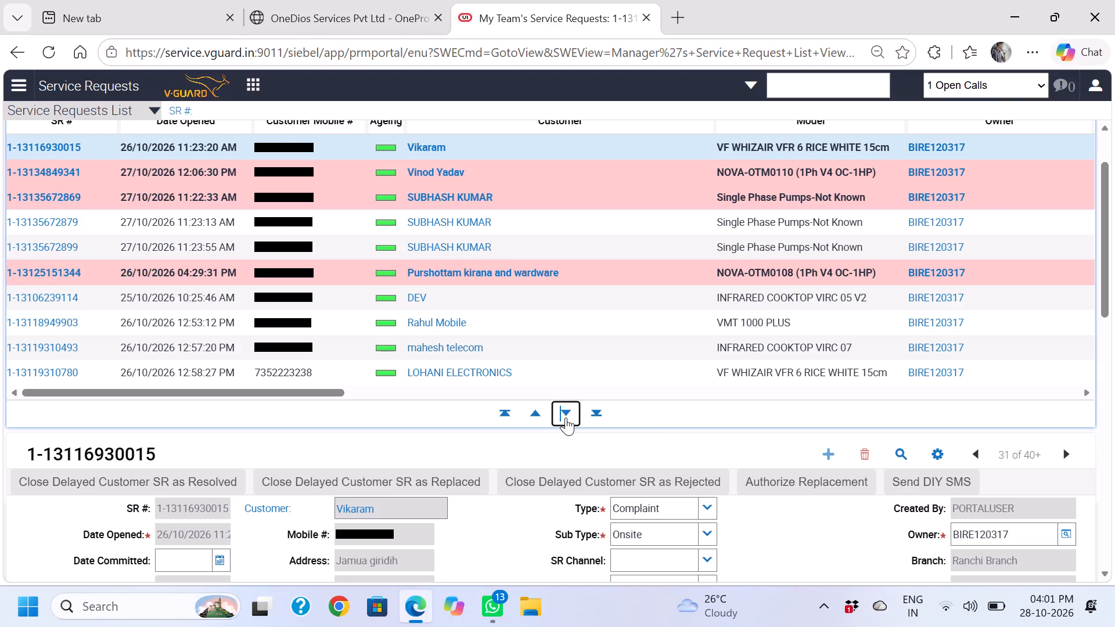
pyautogui.click(566, 417)
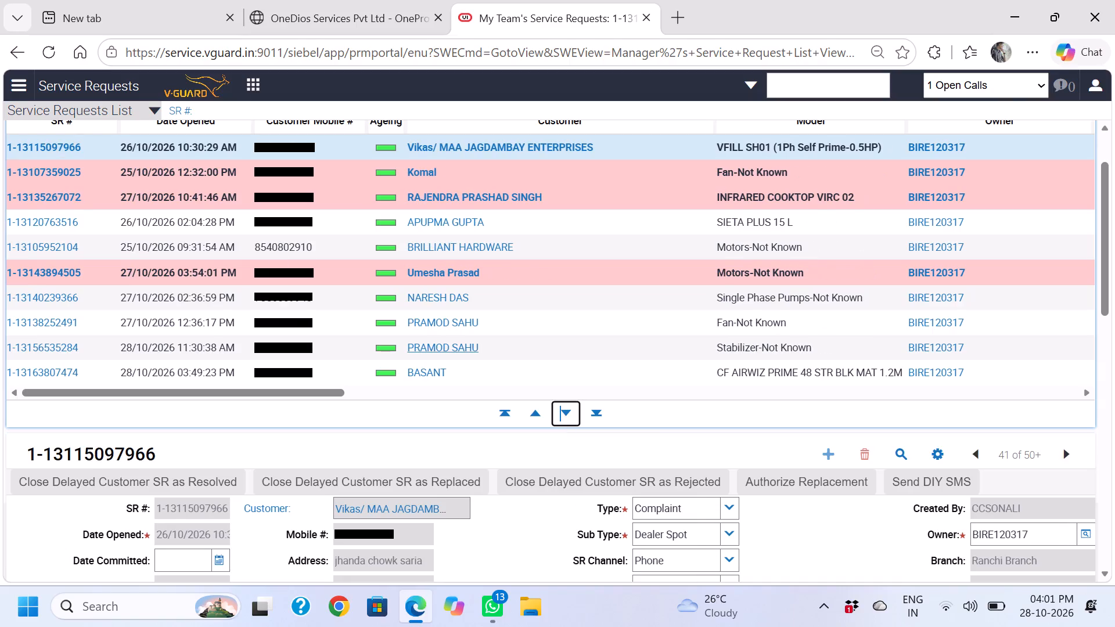
pyautogui.moveTo(64, 163); pyautogui.dragTo(75, 172)
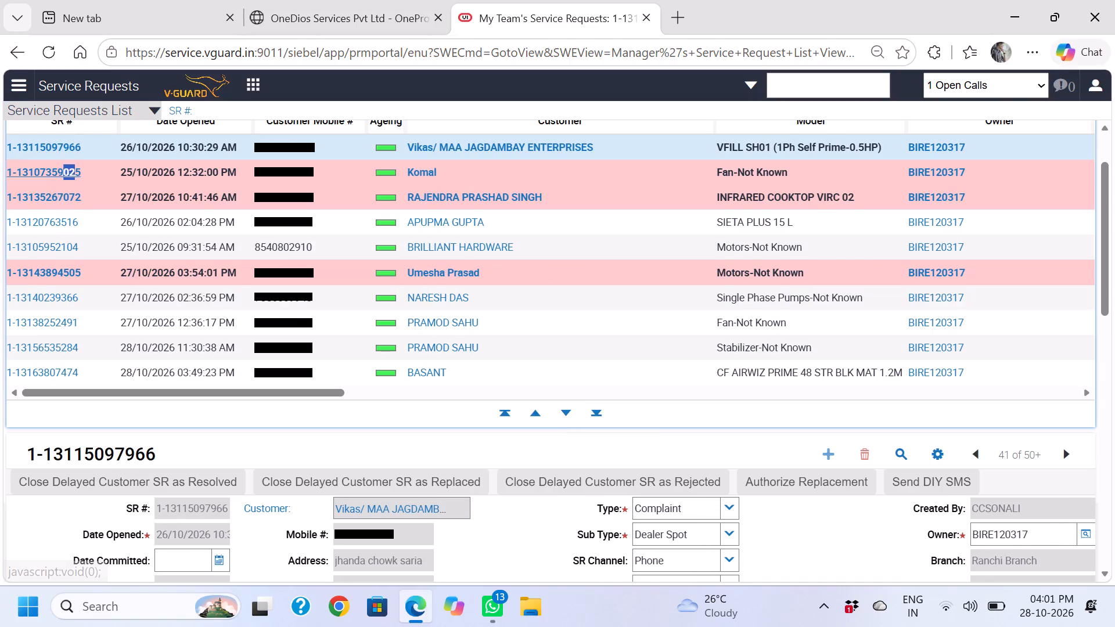
pyautogui.moveTo(75, 172); pyautogui.dragTo(80, 174)
pyautogui.click(132, 196)
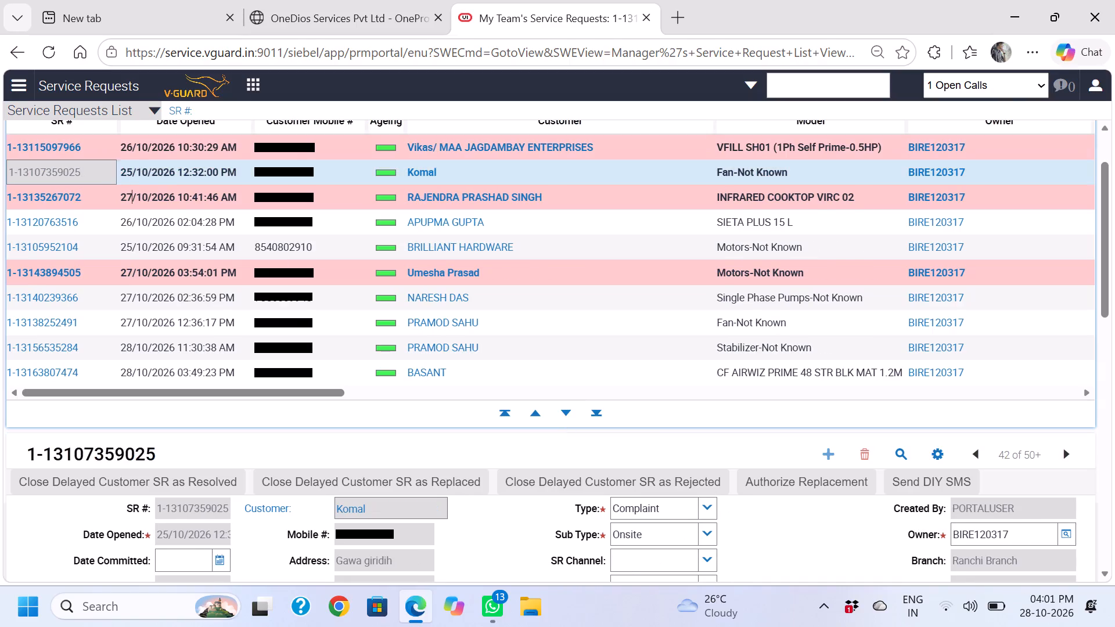
pyautogui.click(66, 168)
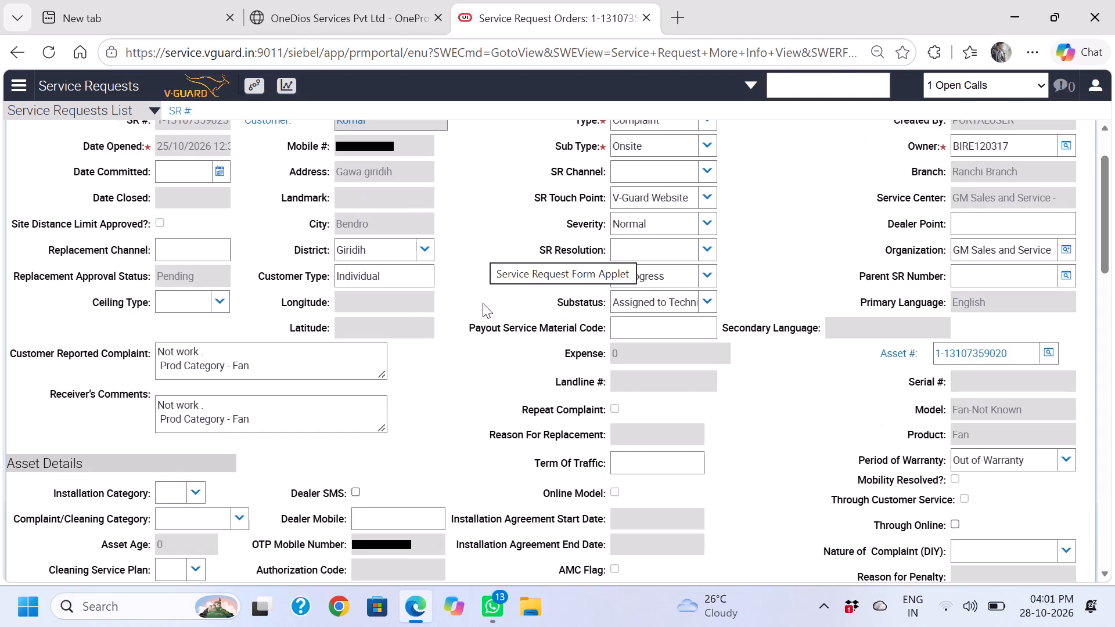
pyautogui.click(884, 355)
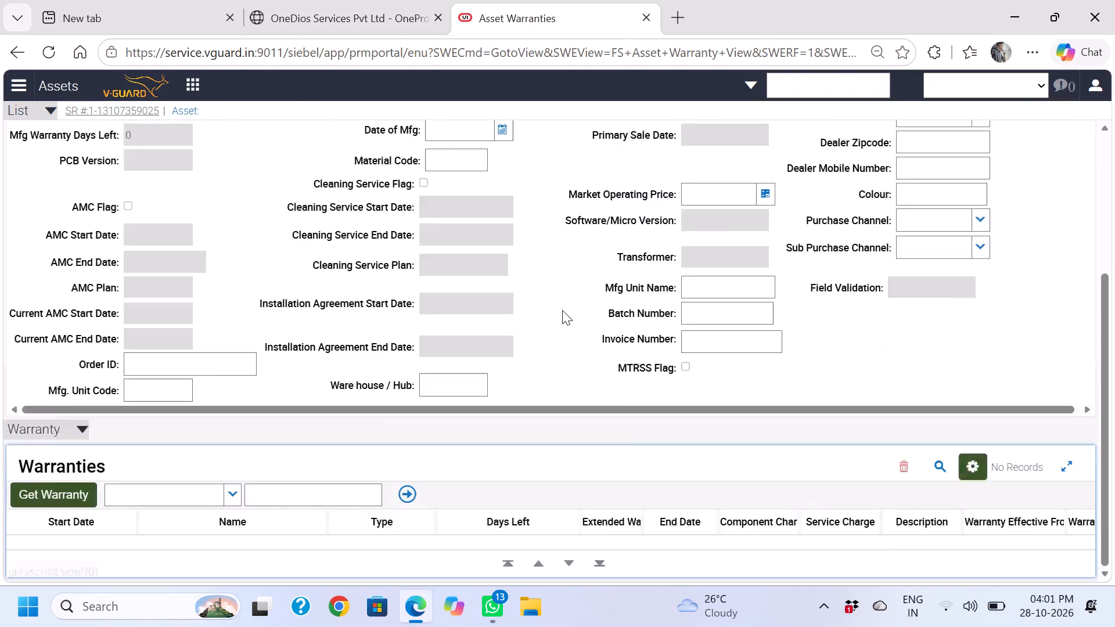
pyautogui.scroll(2, 562, 310)
pyautogui.click(200, 186)
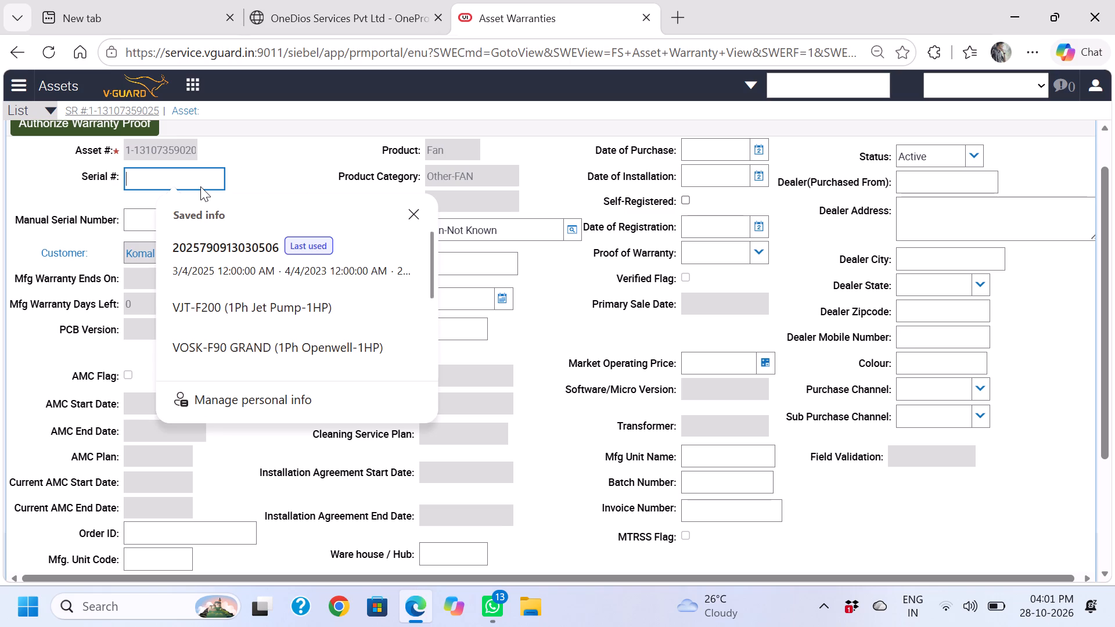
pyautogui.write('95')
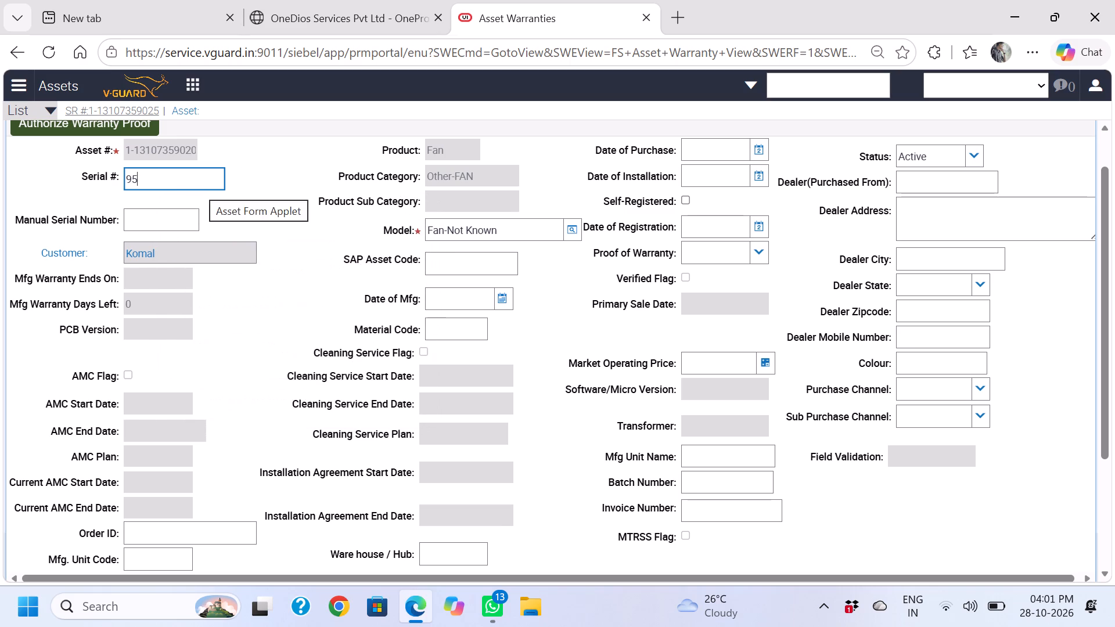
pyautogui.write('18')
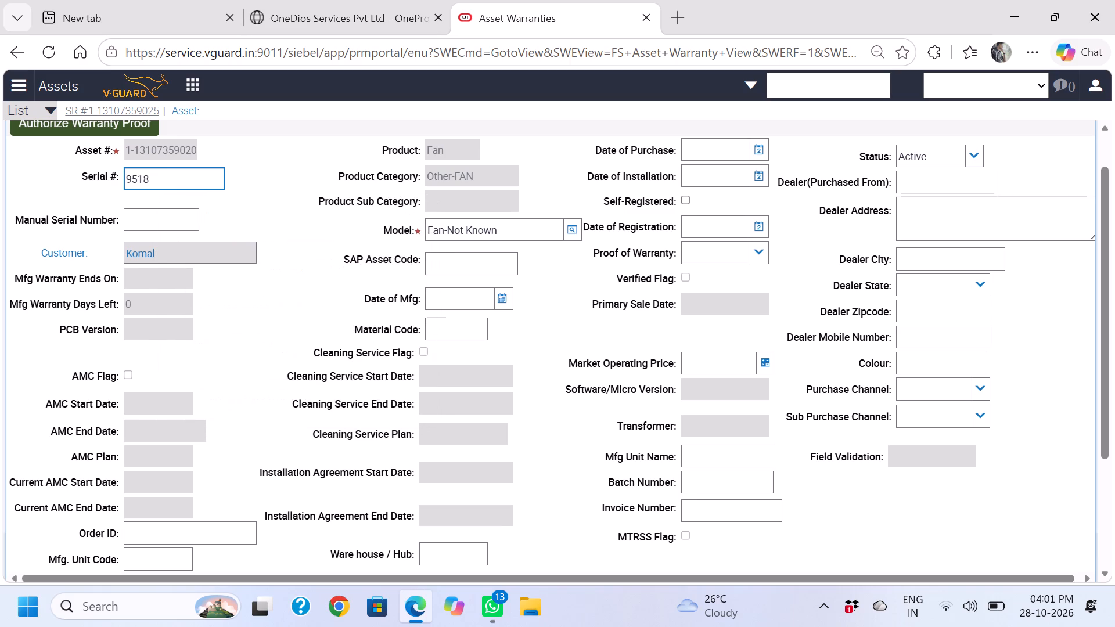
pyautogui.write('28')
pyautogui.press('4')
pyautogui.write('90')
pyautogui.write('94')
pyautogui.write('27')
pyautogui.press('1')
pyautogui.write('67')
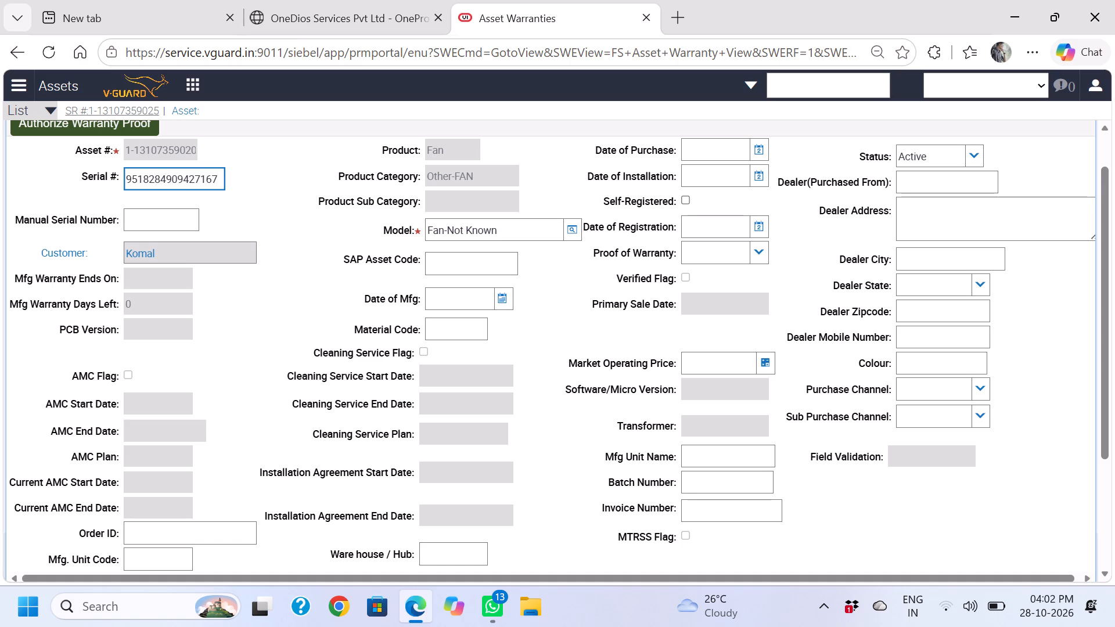
pyautogui.click(285, 203)
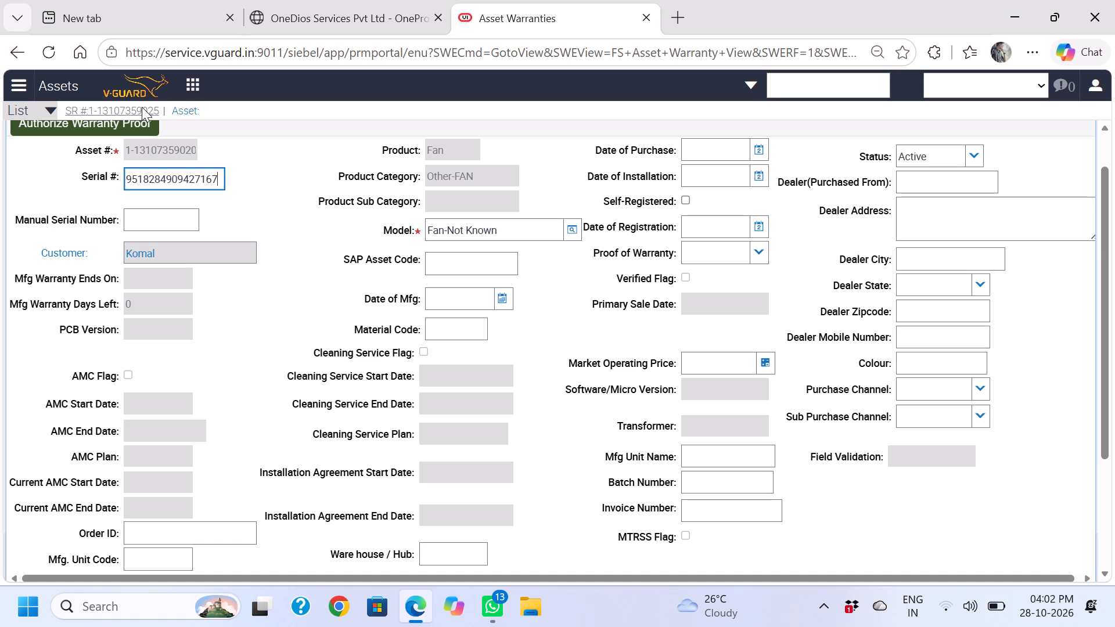
pyautogui.click(142, 107)
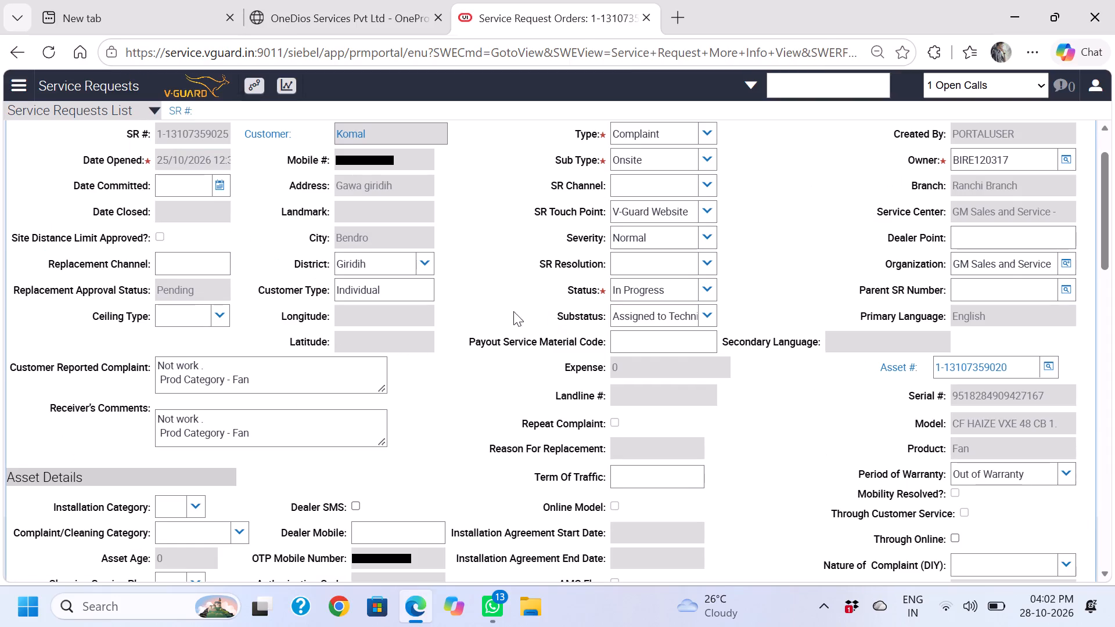
pyautogui.scroll(-7, 768, 329)
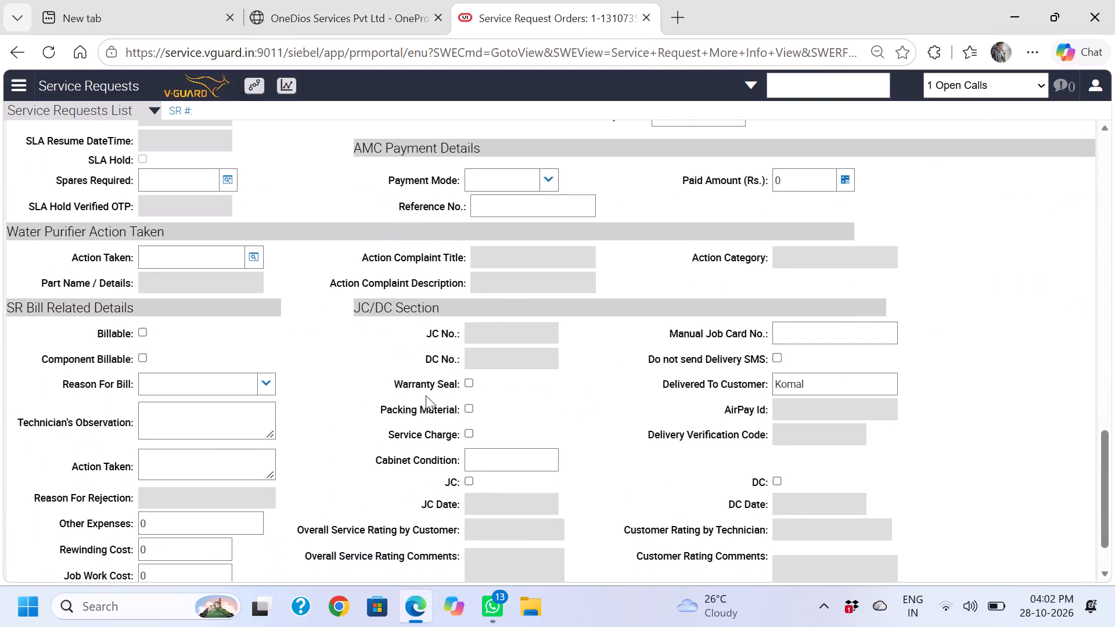
pyautogui.click(215, 436)
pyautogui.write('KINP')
pyautogui.scroll(5, 215, 436)
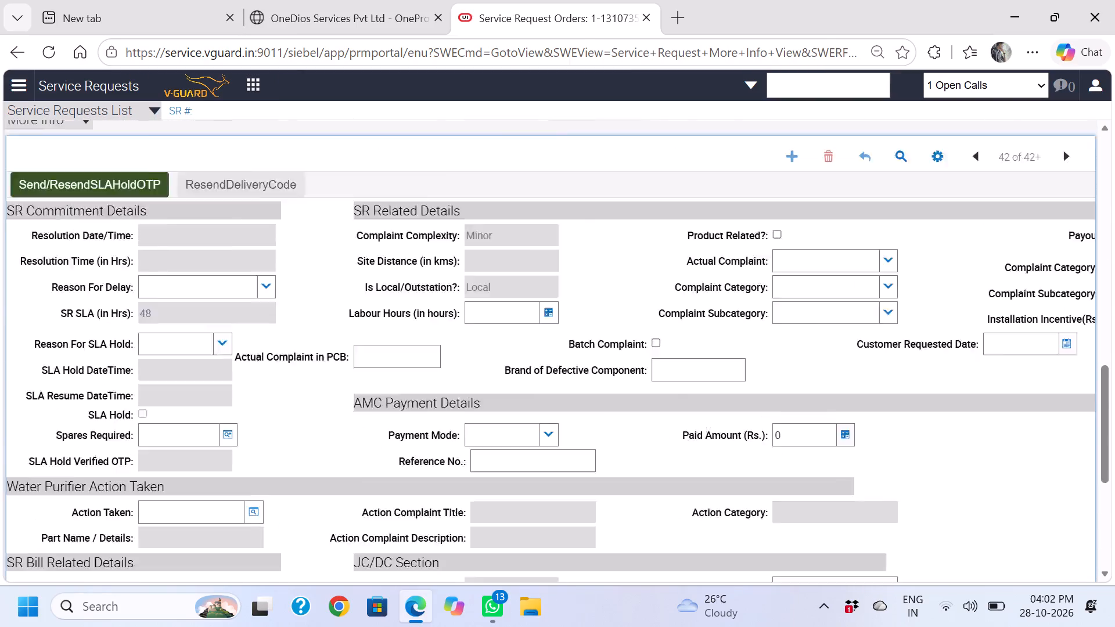
pyautogui.scroll(2, 215, 436)
pyautogui.scroll(1, 249, 176)
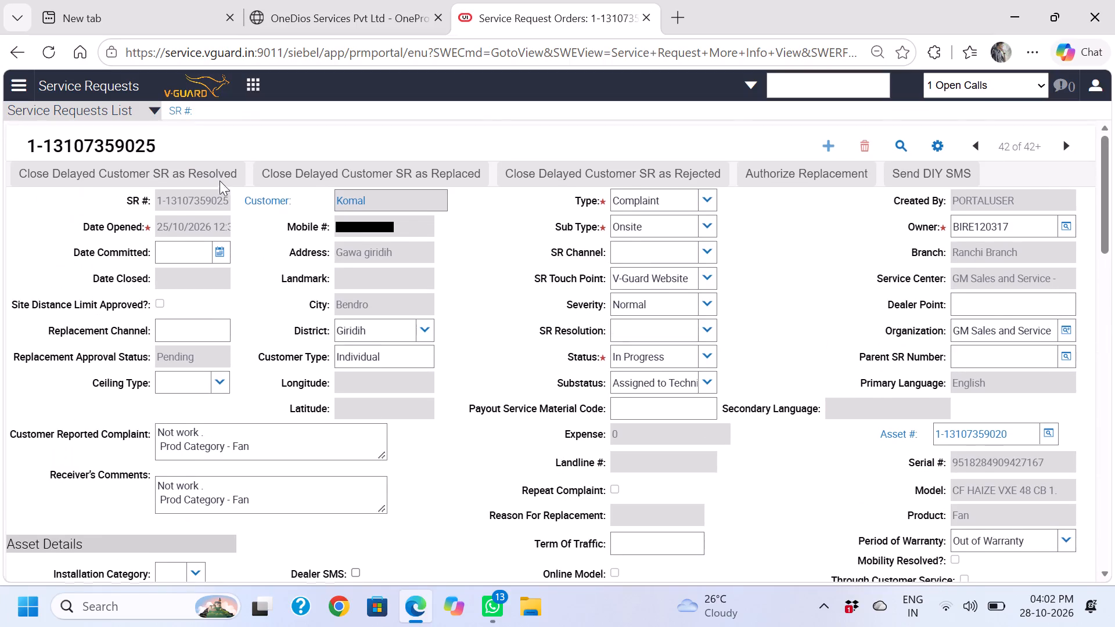
pyautogui.click(277, 198)
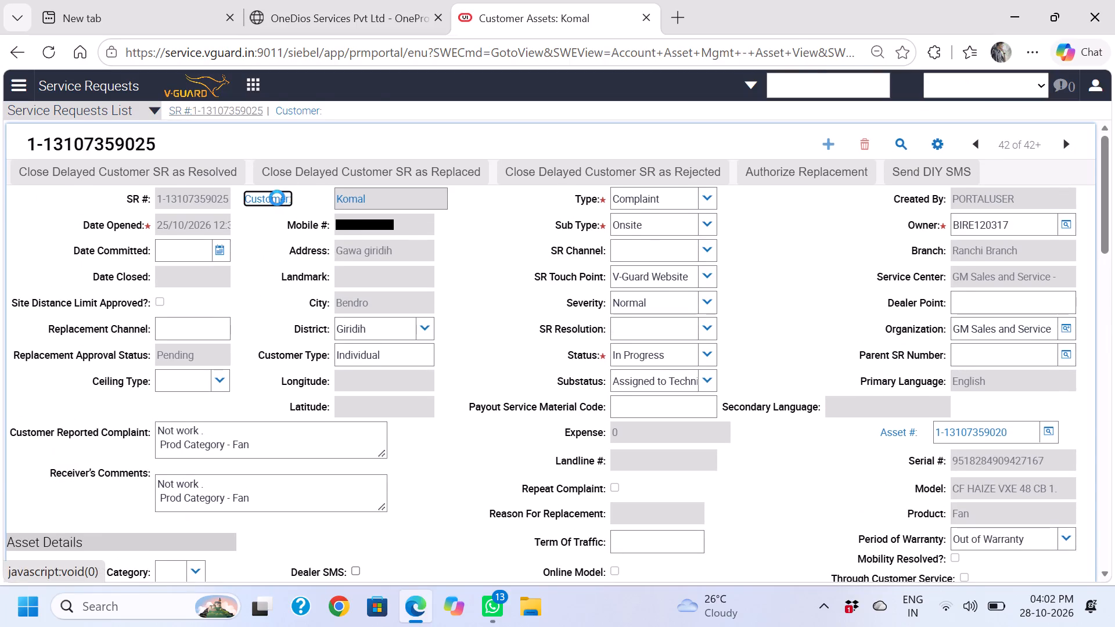
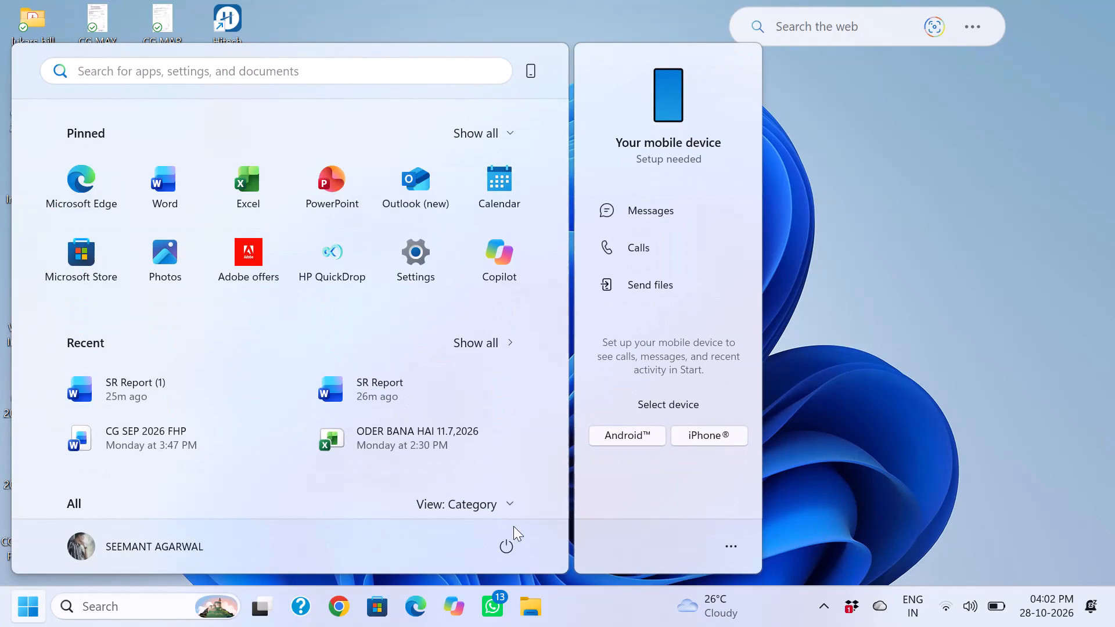
# Shut down the computer.
pyautogui.click(505, 552)
pyautogui.click(508, 476)
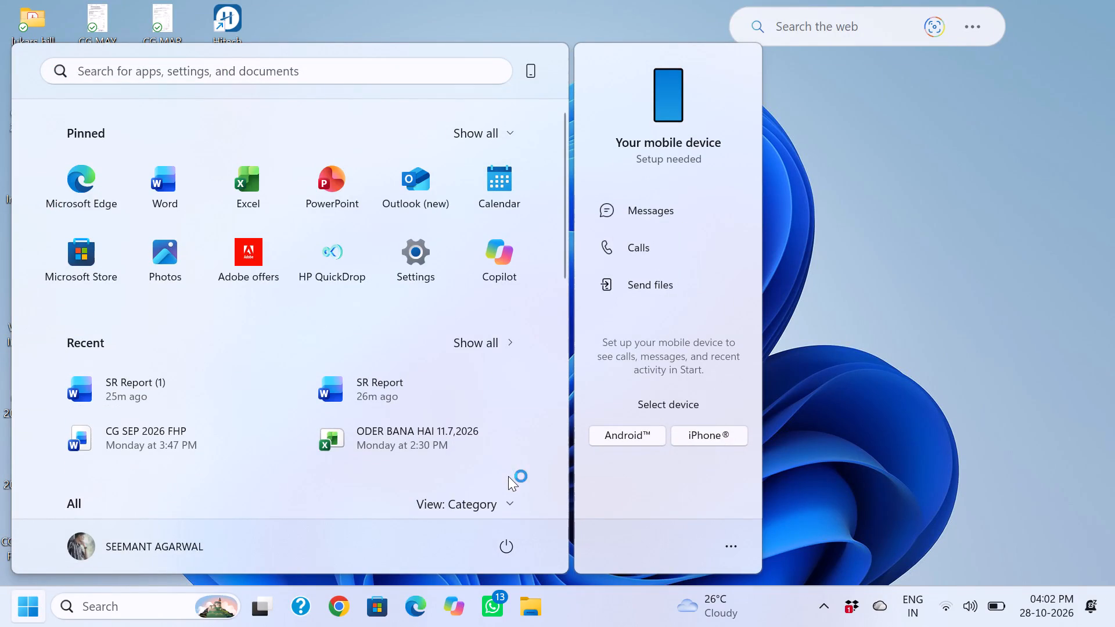